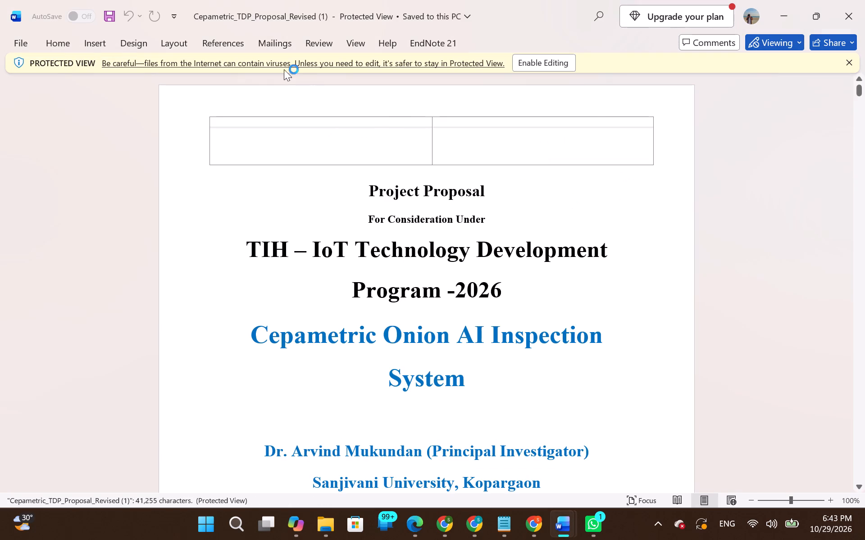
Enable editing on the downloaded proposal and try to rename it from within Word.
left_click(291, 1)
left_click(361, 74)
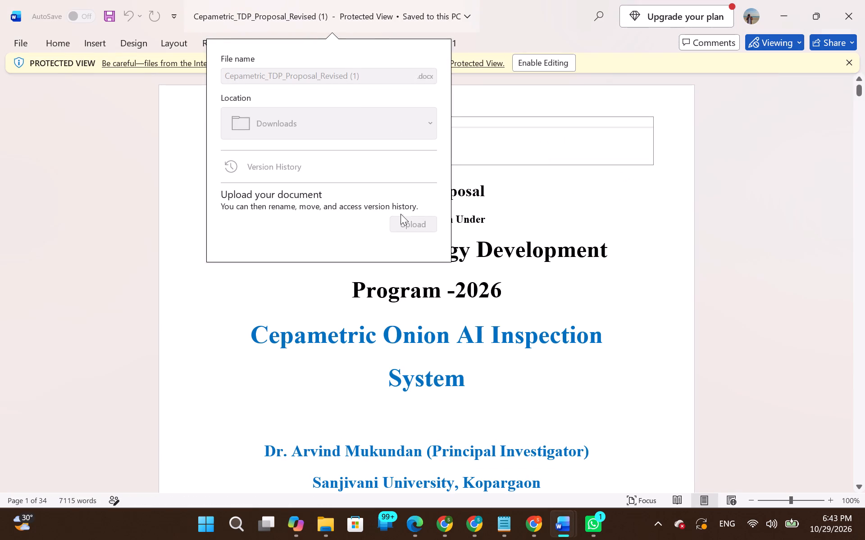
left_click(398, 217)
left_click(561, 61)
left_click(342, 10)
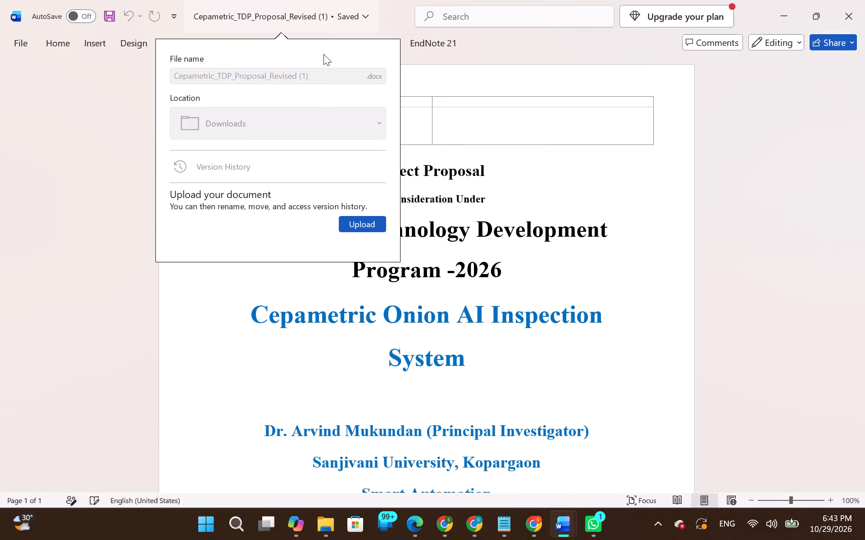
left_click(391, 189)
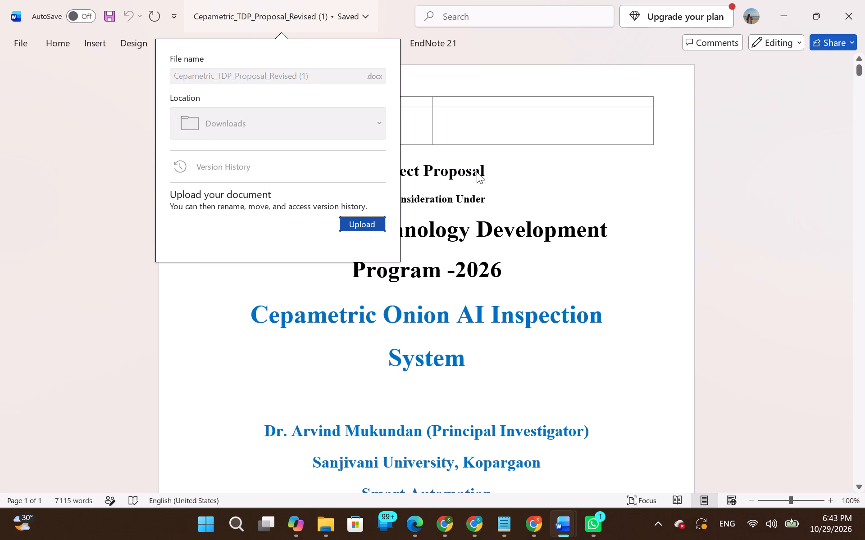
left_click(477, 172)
Rename the newly downloaded Cepametric document in the Downloads folder as "Cepametric_TDP_Proposal_Revised final", closing its open Word window to allow it.
left_click(329, 523)
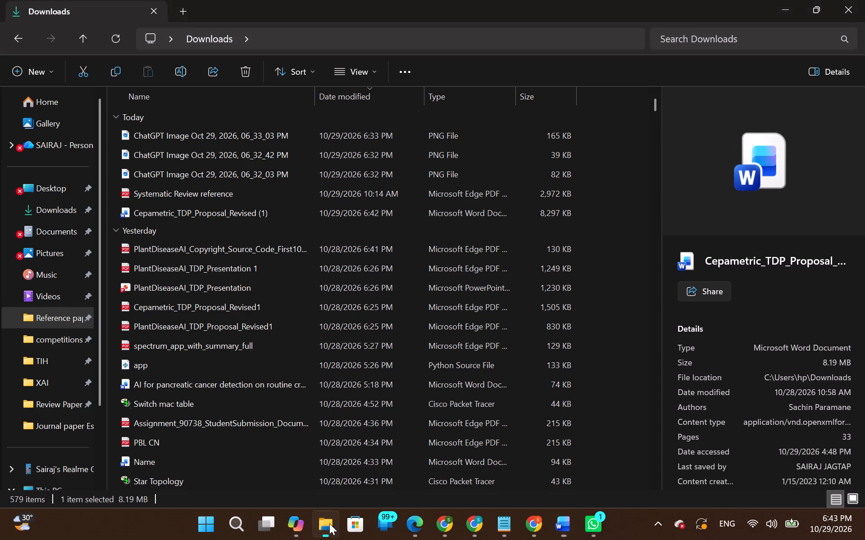
left_click(270, 218)
left_click(263, 216)
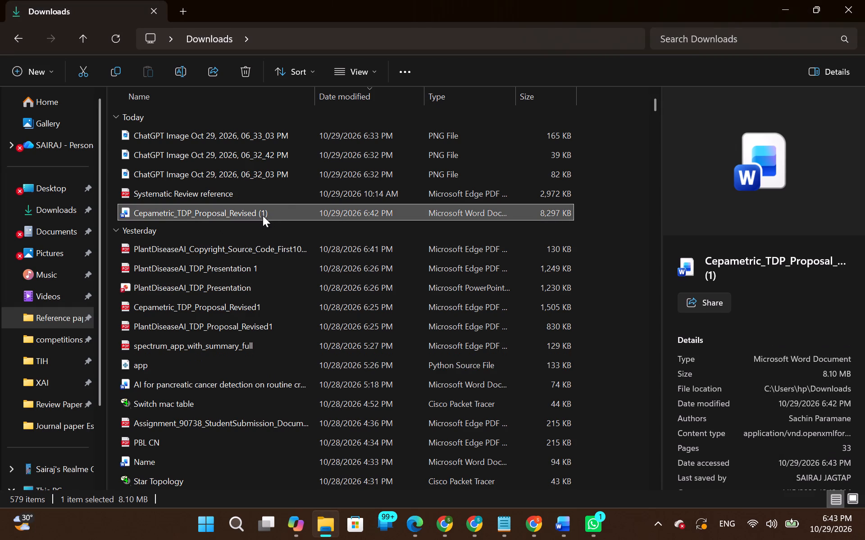
left_click(271, 213)
key("BackSpace")
key("BackSpace")
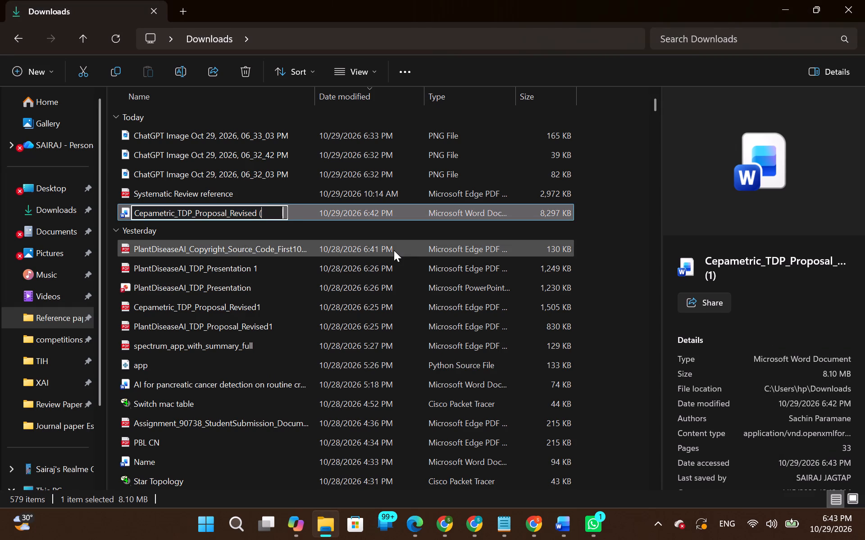
key("BackSpace")
type("final")
key("Return")
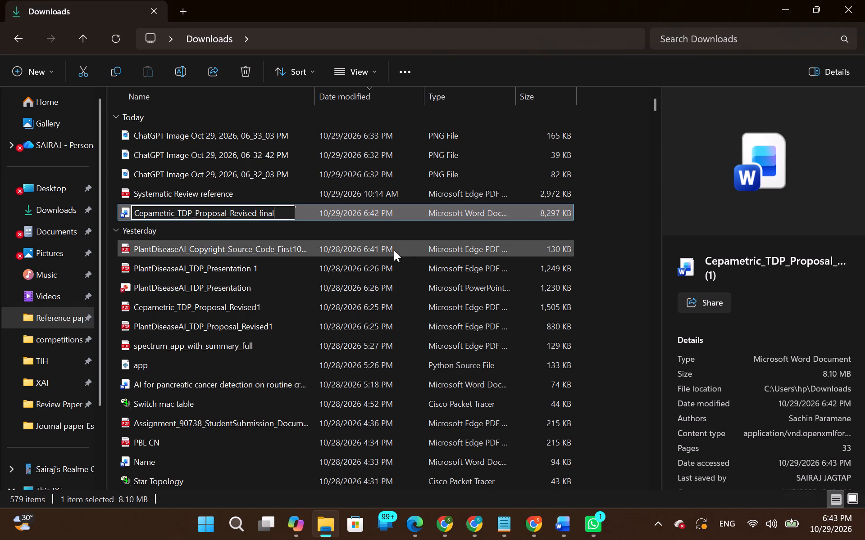
left_click(374, 215)
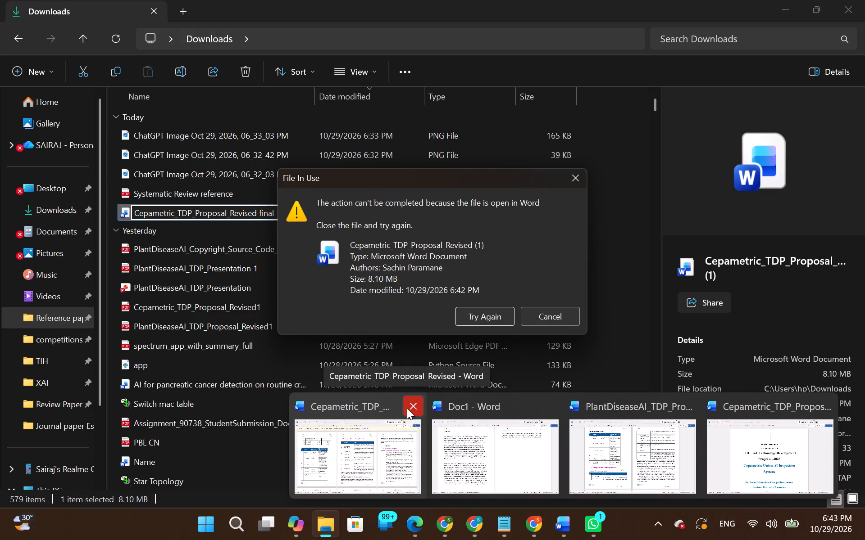
left_click(407, 408)
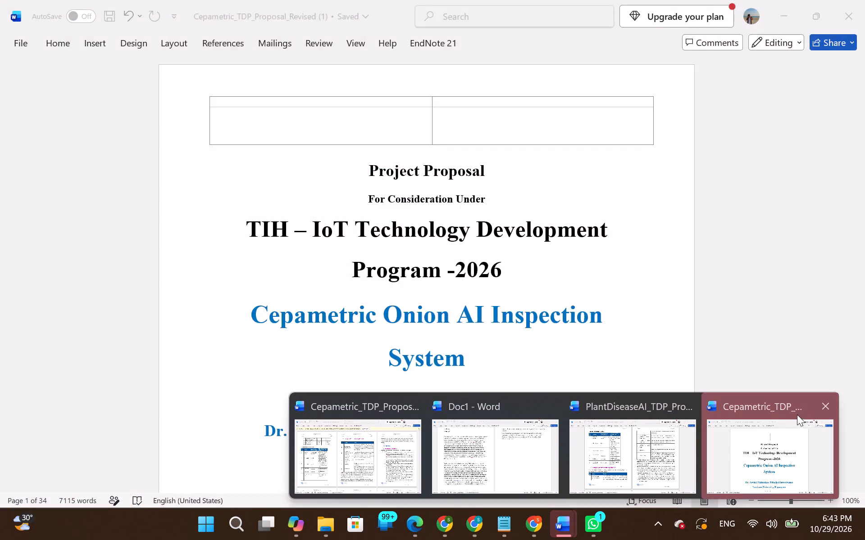
left_click(820, 413)
left_click(483, 319)
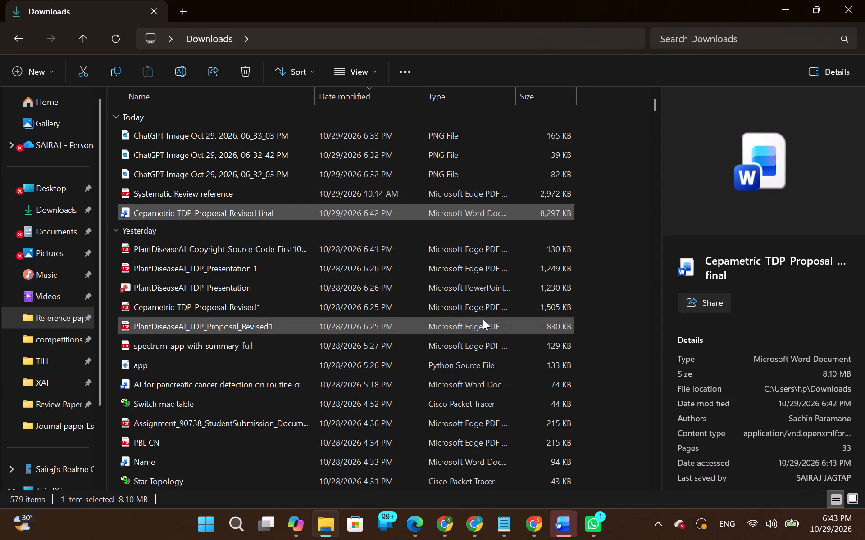
Open the renamed "Cepametric_TDP_Proposal_Revised final" document from the Downloads folder in Word.
double_click(354, 214)
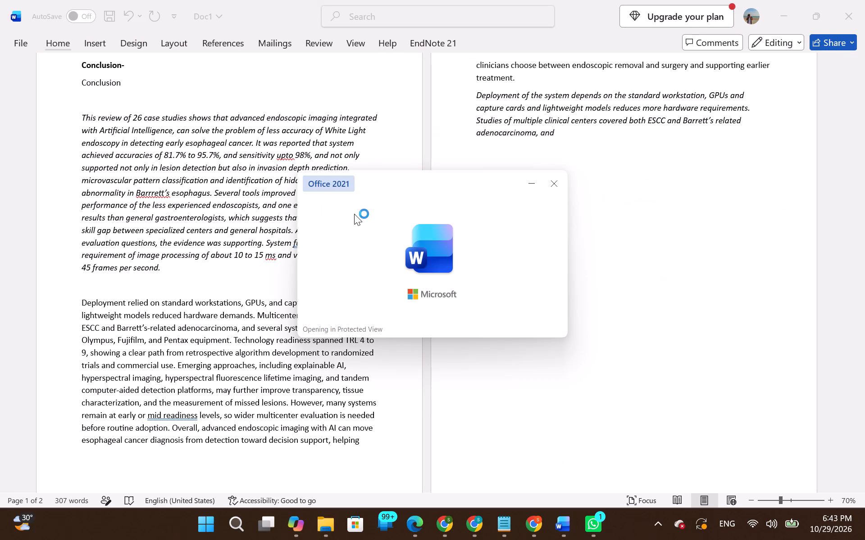
left_click(501, 360)
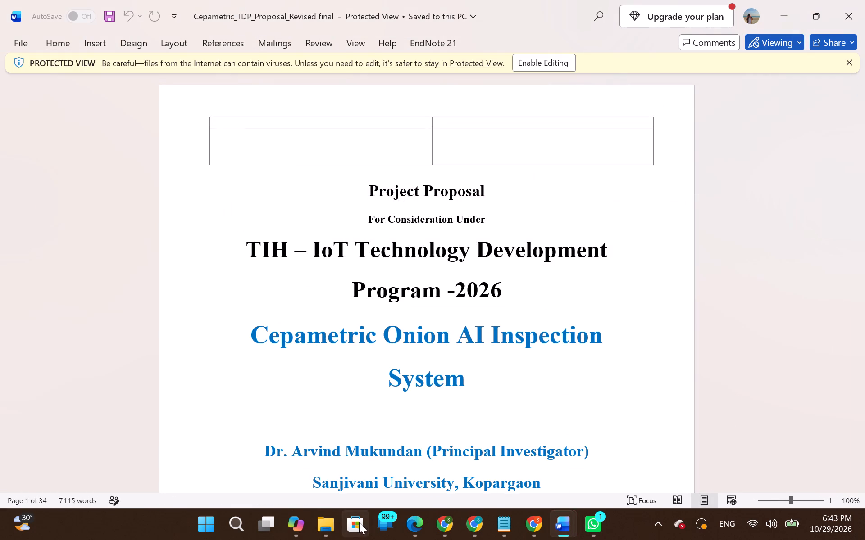
left_click(333, 523)
double_click(279, 214)
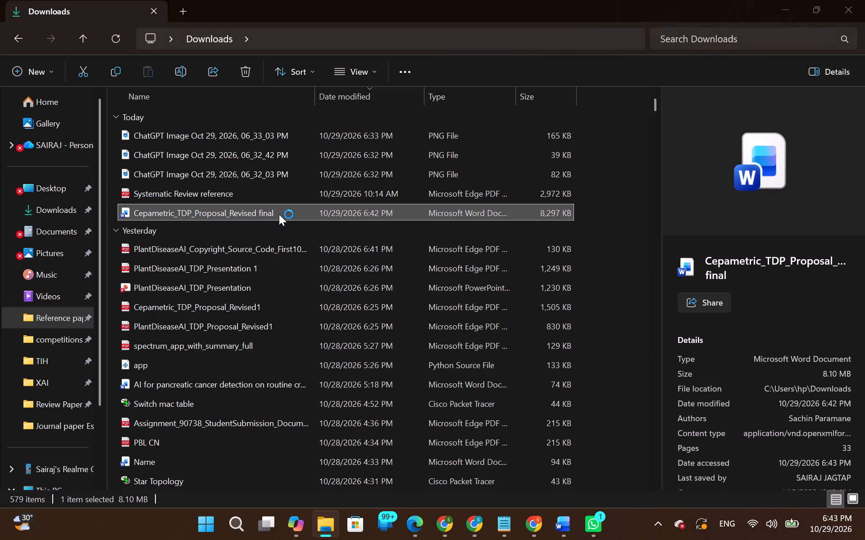
Enable editing and fill in the Co-Principal Investigator's name, prefixed with "Dr.", in the investigator details table on page 3.
left_click(548, 68)
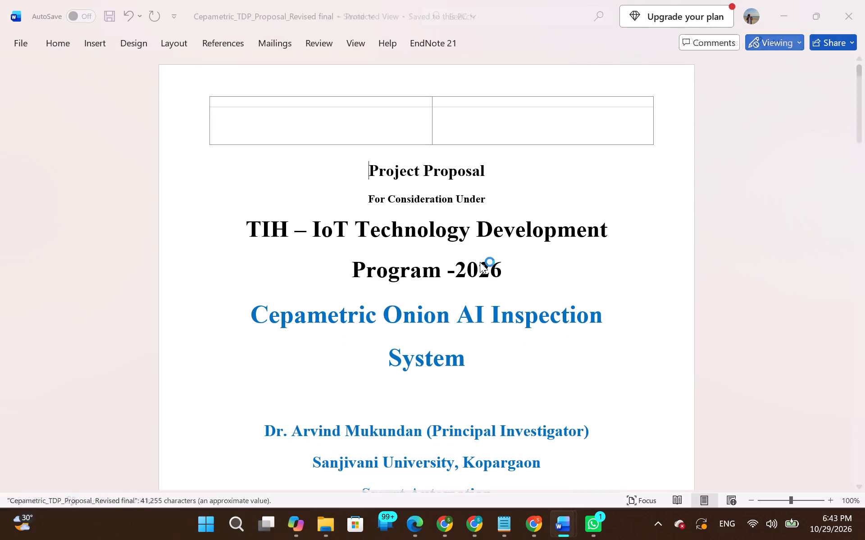
scroll(480, 262, "down", 5)
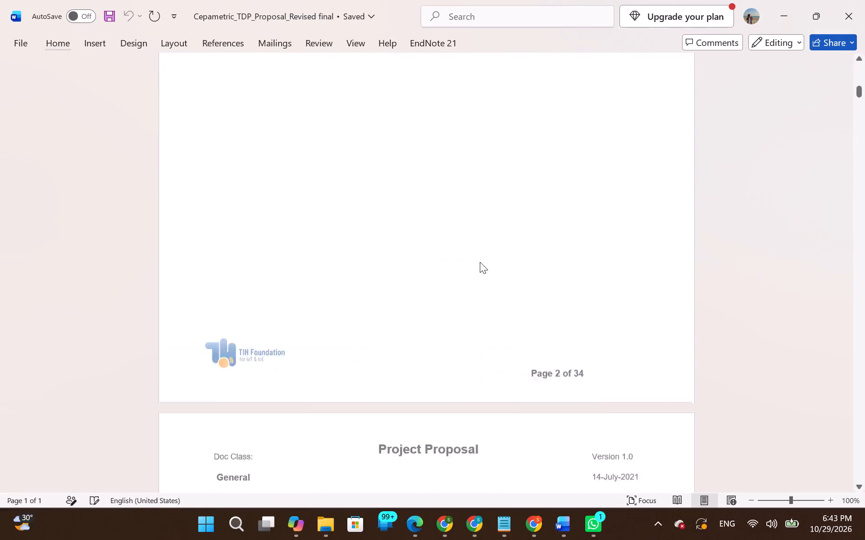
scroll(480, 262, "down", 3)
left_click(492, 156)
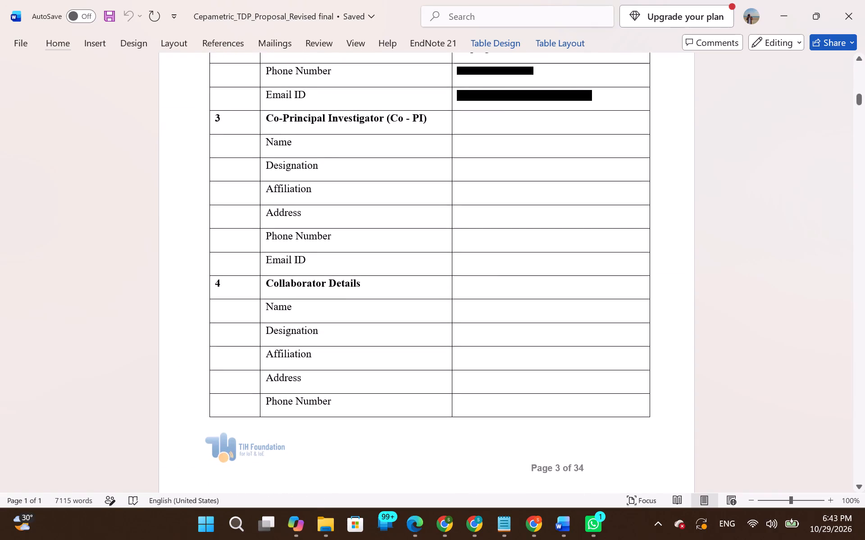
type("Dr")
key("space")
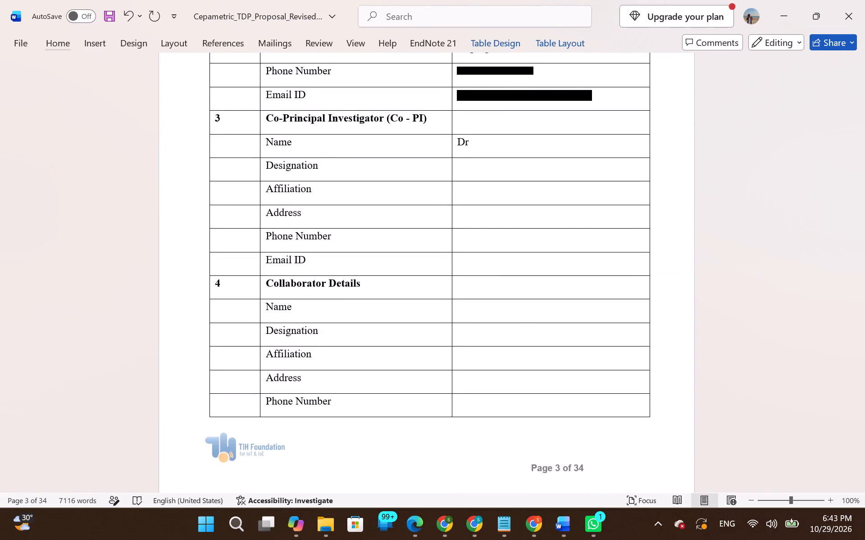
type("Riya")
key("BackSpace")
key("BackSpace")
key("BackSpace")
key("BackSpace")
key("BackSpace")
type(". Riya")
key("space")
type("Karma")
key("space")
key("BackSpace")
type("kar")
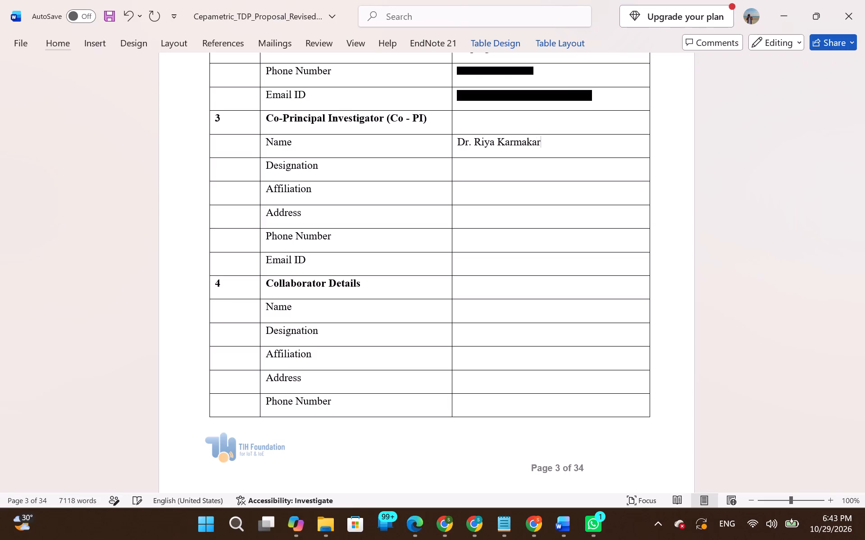
Enter "Assitent professor" as the Co-Principal Investigator's designation and bring up spelling suggestions for the misspelled first word.
left_click(488, 168)
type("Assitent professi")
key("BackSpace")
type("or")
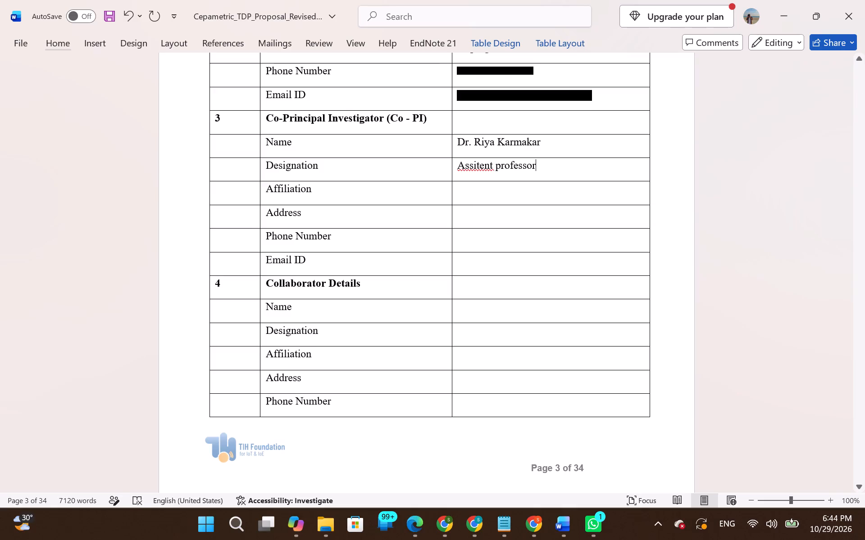
left_click(487, 168)
right_click(487, 168)
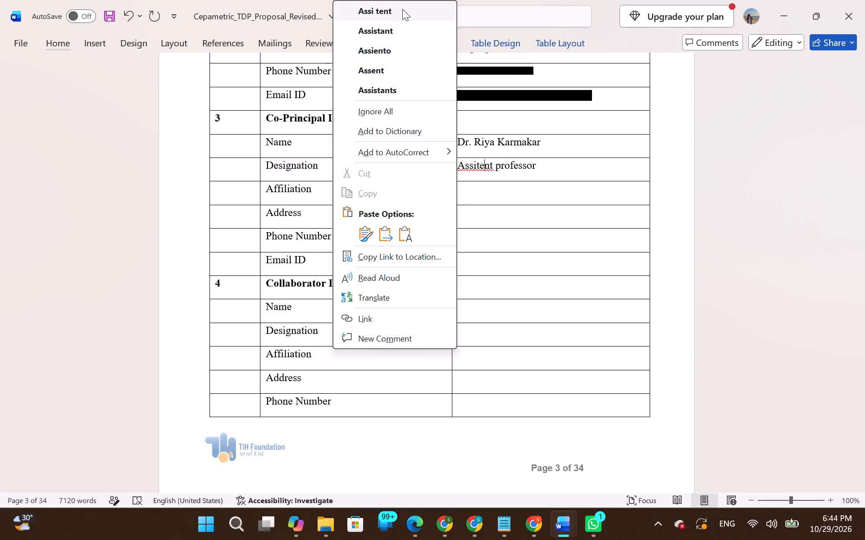
Correct the misspelled first word of the Co-Principal Investigator's designation to "Assistant" in the investigator details table.
left_click(390, 33)
left_click(539, 163)
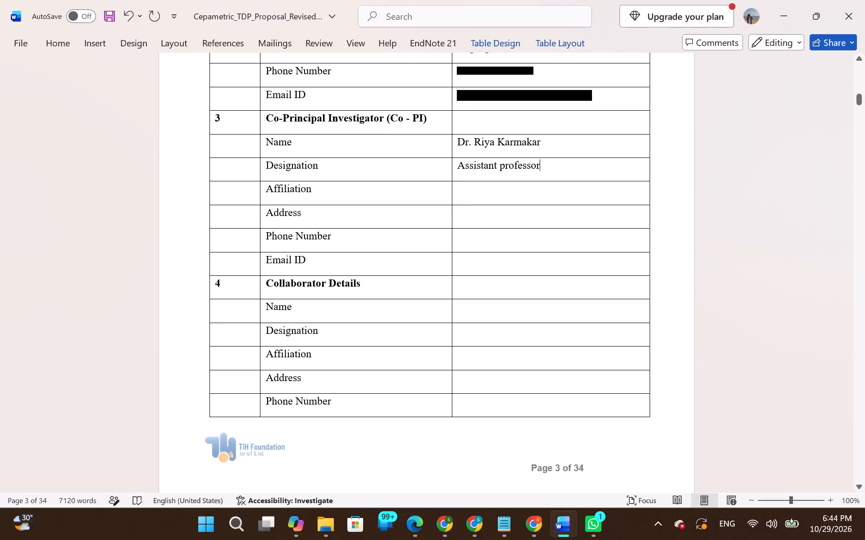
key("space")
key("BackSpace")
left_click(571, 187)
Clear the cell shading from all rows below the header of the section 3.2.1 Competitive Technology Benchmarking table.
scroll(476, 268, "down", 11)
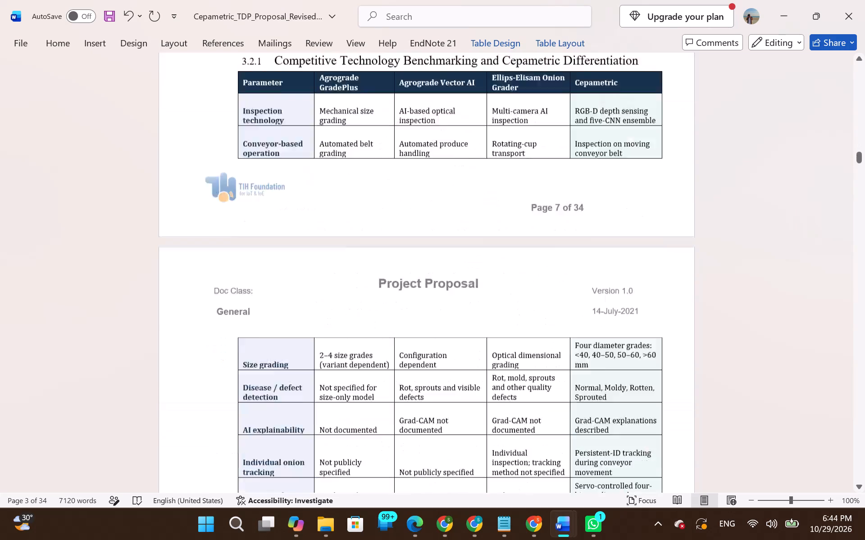
scroll(476, 268, "down", 5)
scroll(476, 268, "up", 5)
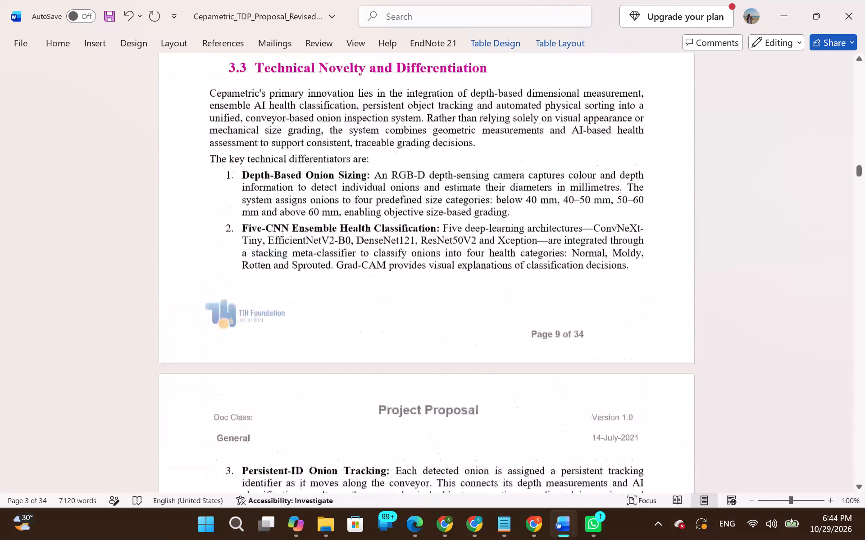
scroll(476, 268, "up", 1)
scroll(476, 268, "down", 1)
scroll(341, 309, "up", 1)
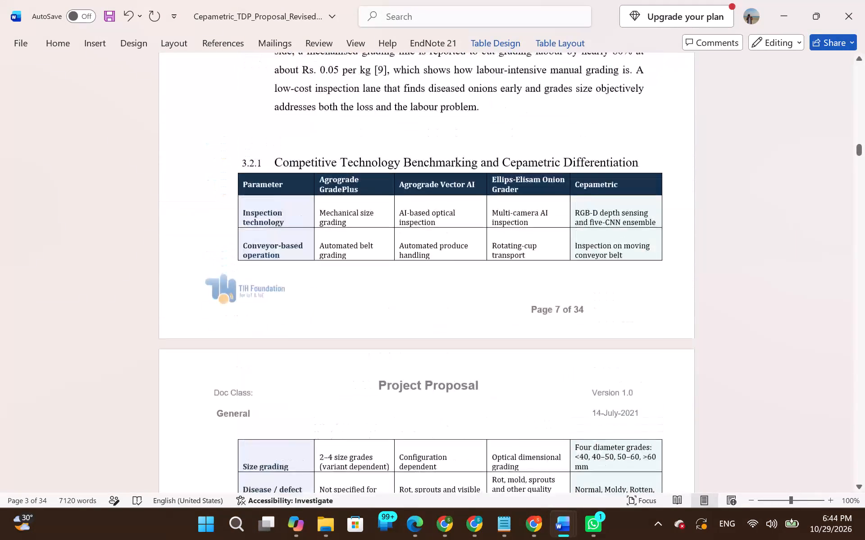
scroll(341, 309, "up", 1)
left_click_drag(271, 286, 409, 539)
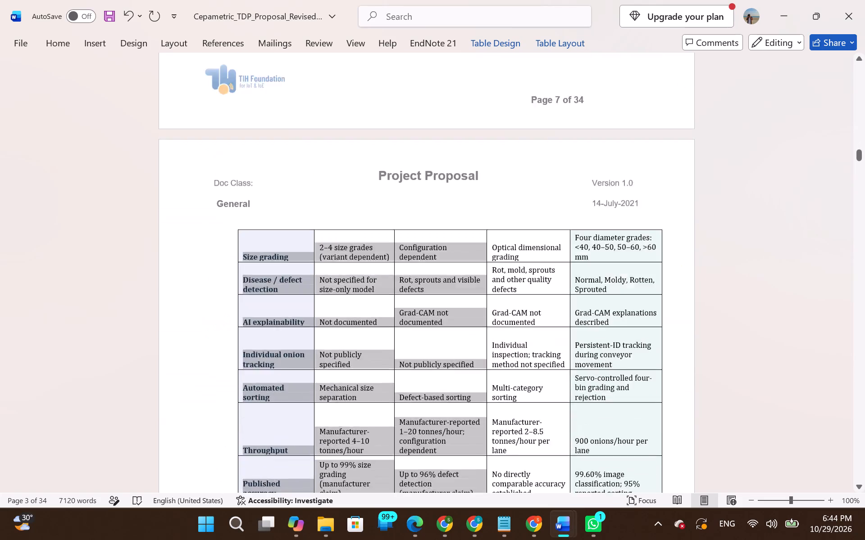
left_click_drag(409, 539, 608, 265)
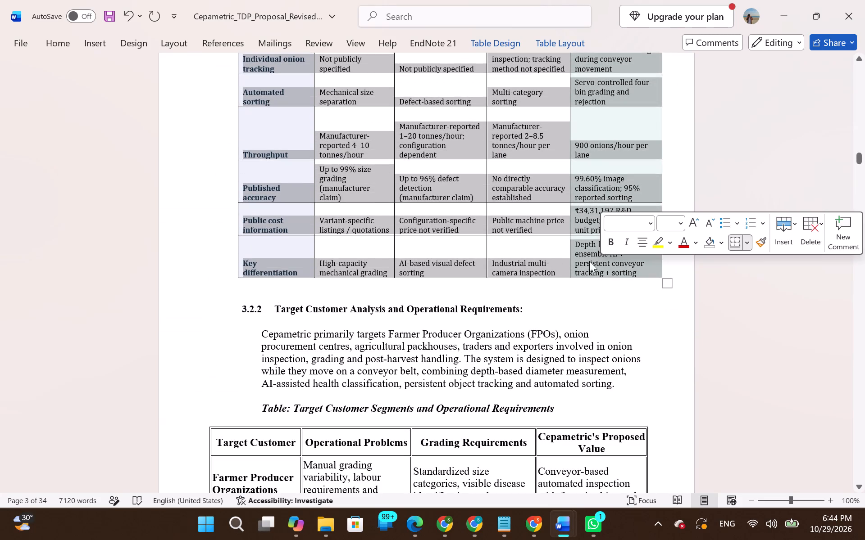
left_click(706, 243)
left_click(681, 277)
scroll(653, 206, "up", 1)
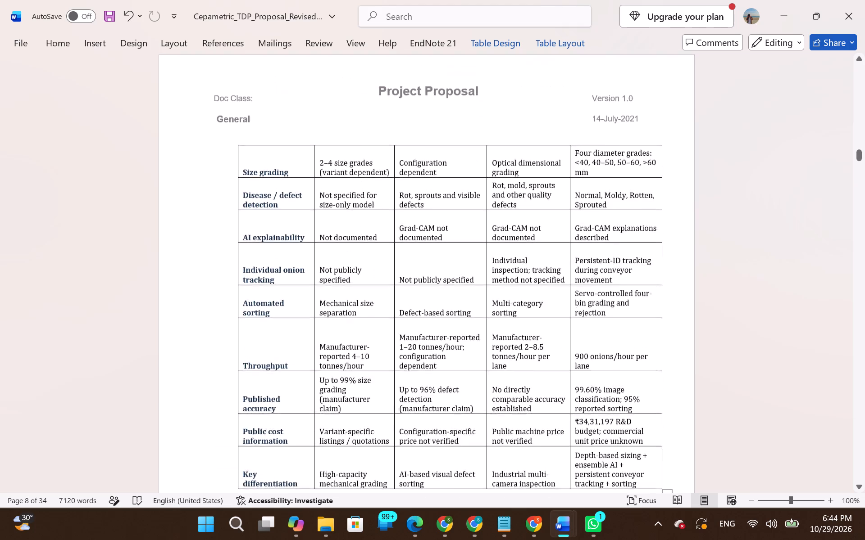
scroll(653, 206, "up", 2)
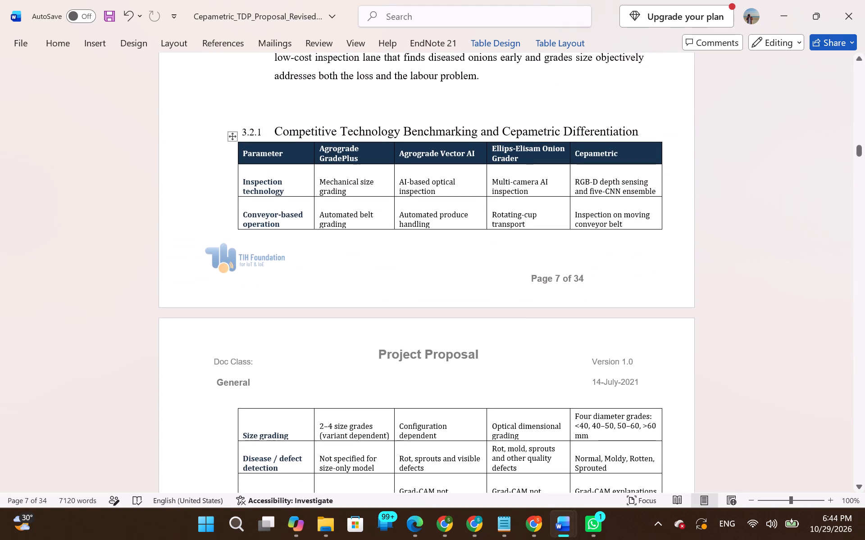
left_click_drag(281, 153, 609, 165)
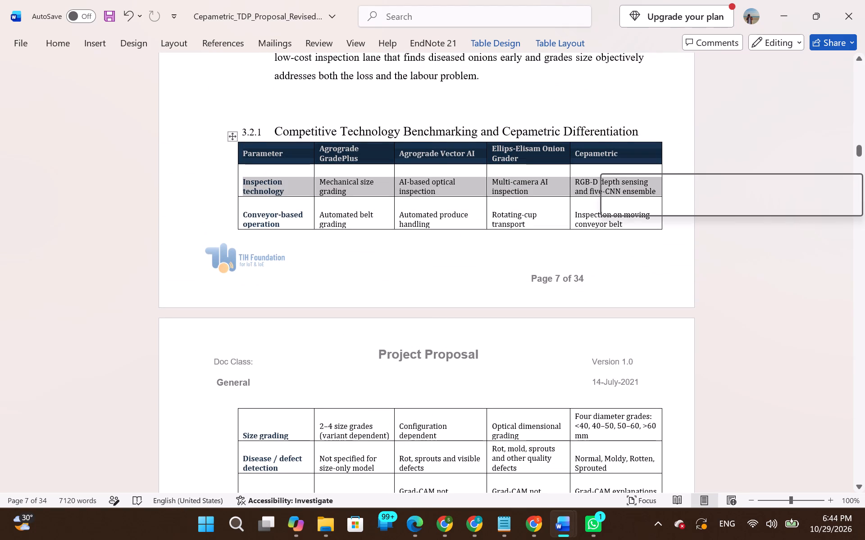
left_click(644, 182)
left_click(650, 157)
Look over the proposal from the target customer table through technical novelty, objectives and project plan to the milestone table.
scroll(541, 237, "down", 3)
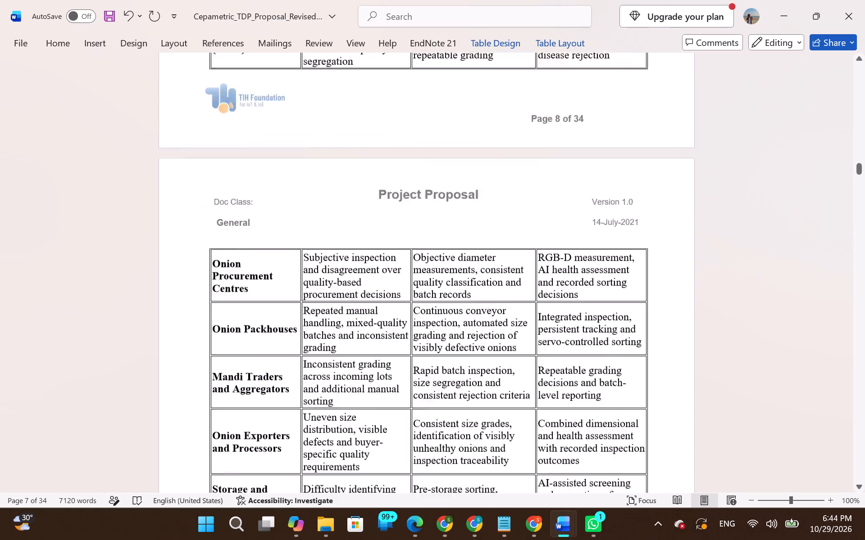
scroll(541, 237, "down", 2)
scroll(541, 237, "up", 2)
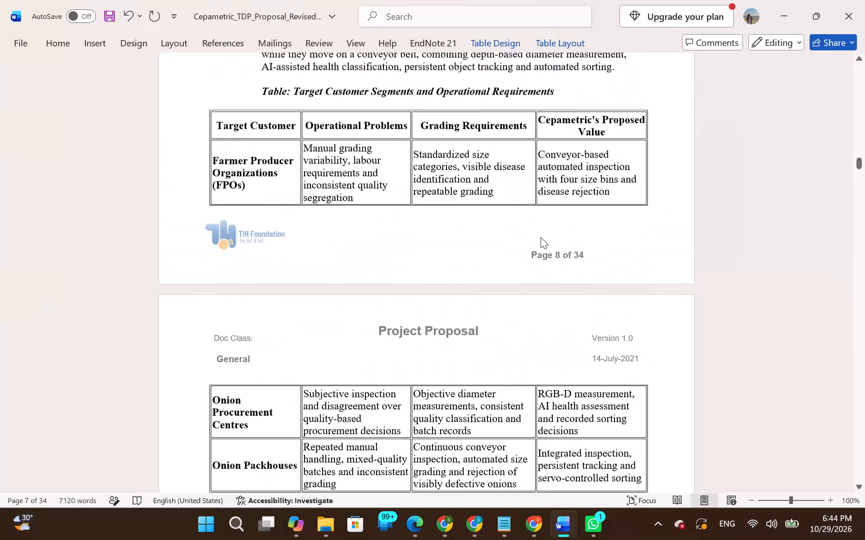
scroll(541, 237, "down", 4)
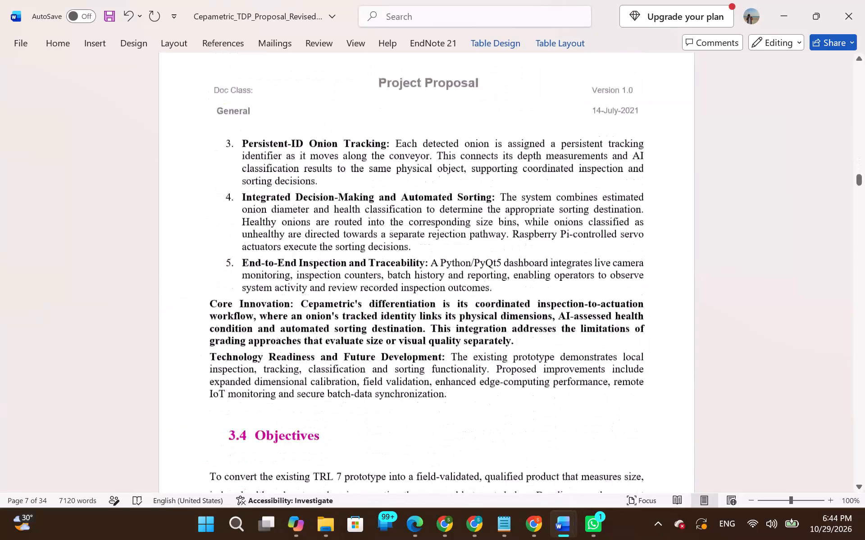
scroll(541, 237, "down", 5)
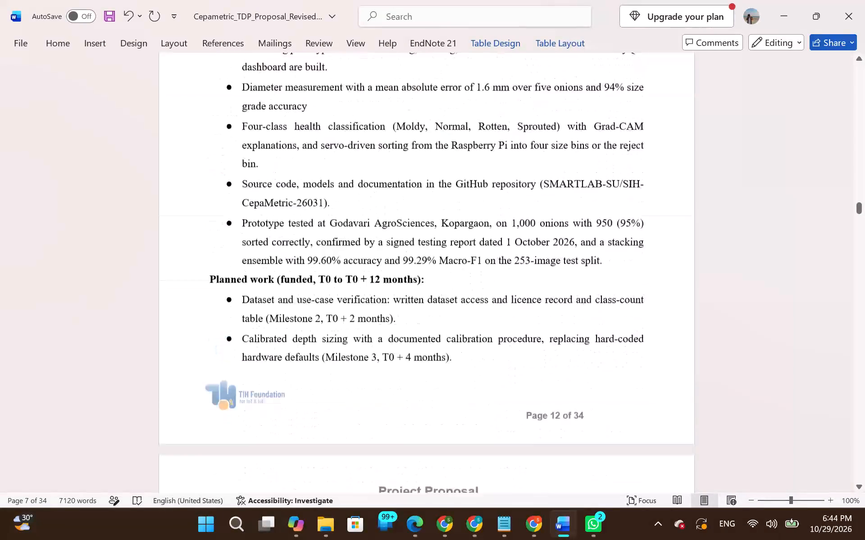
scroll(541, 237, "down", 3)
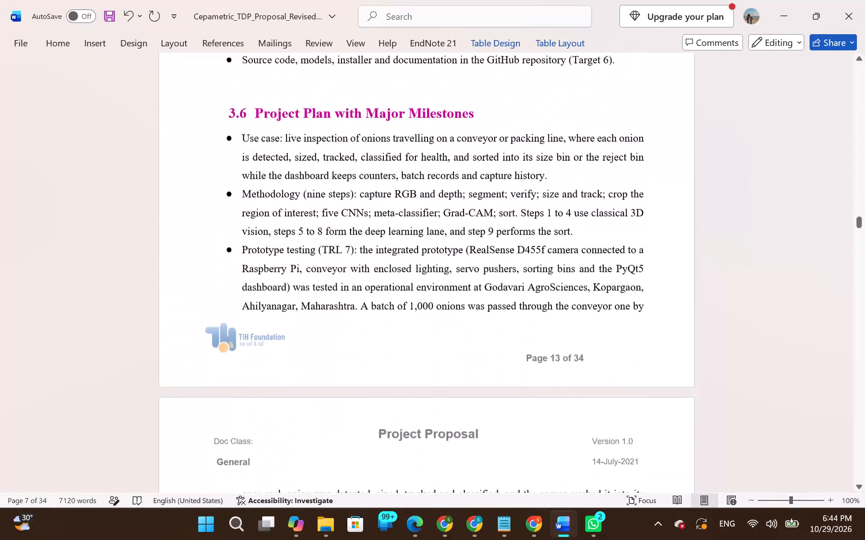
scroll(541, 237, "down", 4)
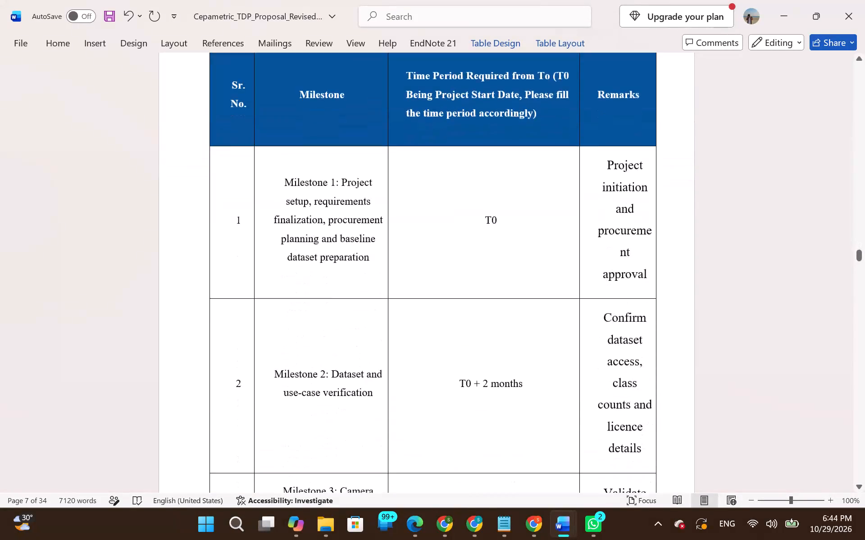
scroll(541, 237, "down", 4)
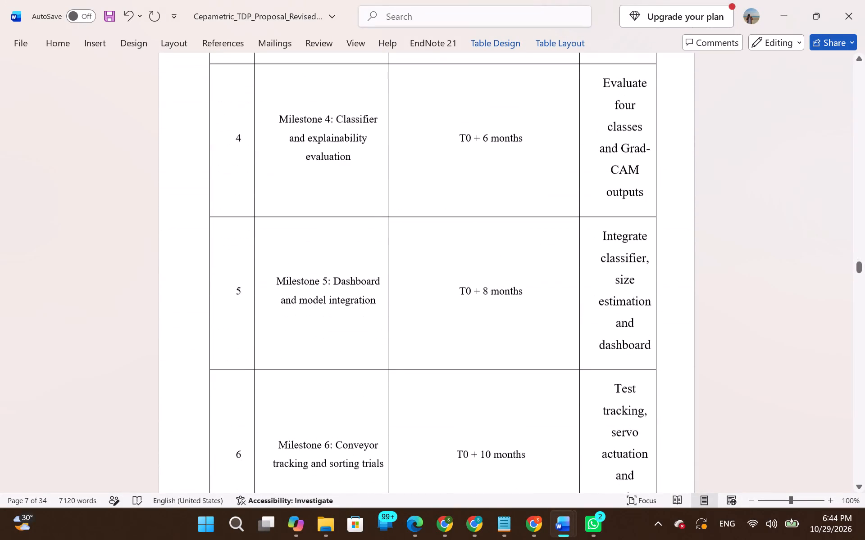
scroll(541, 237, "down", 1)
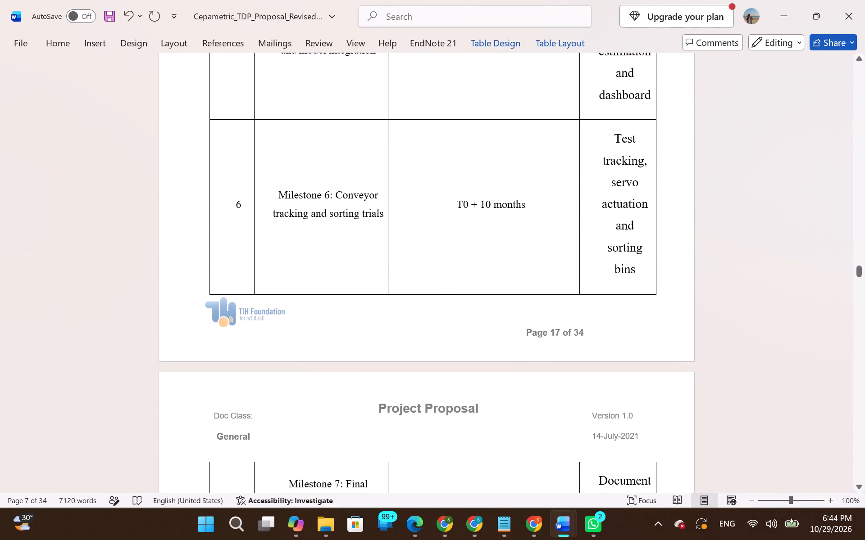
Search the proposal for "t0 + 12".
key("ctrl+f")
type("tr")
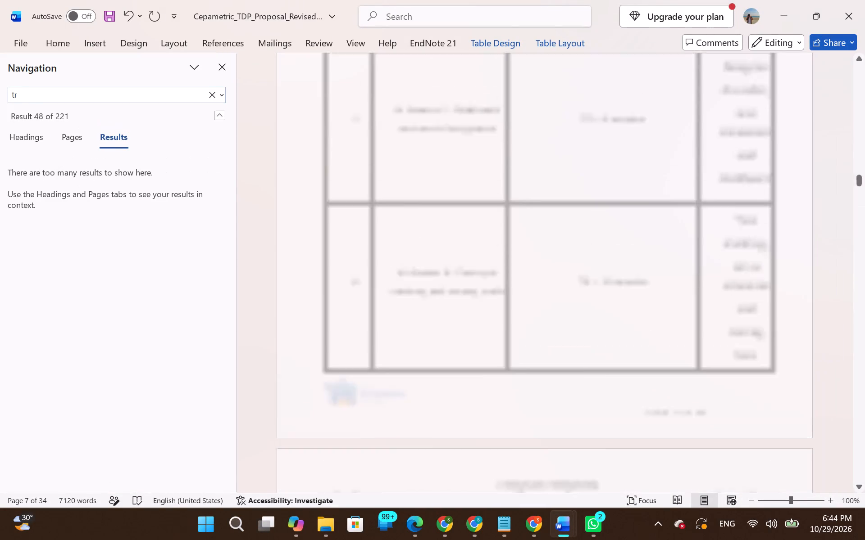
key("BackSpace")
key("shift+parenright")
key("BackSpace")
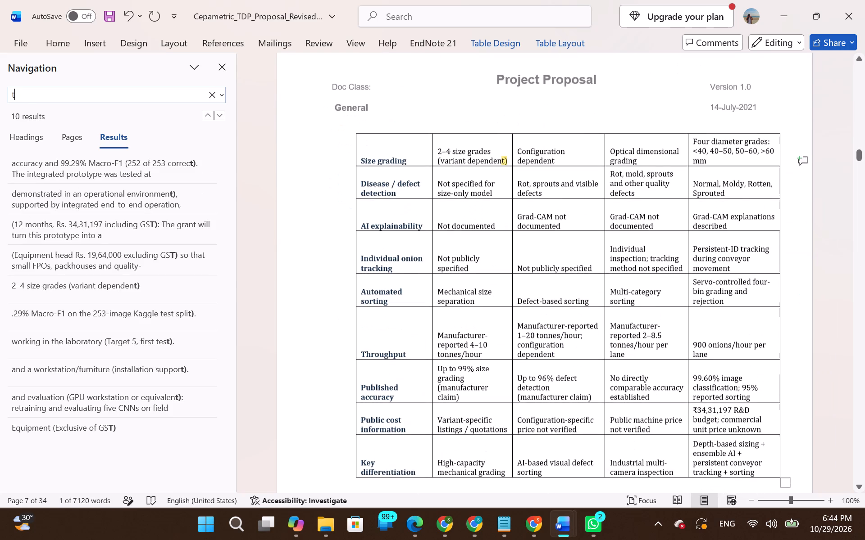
key("0")
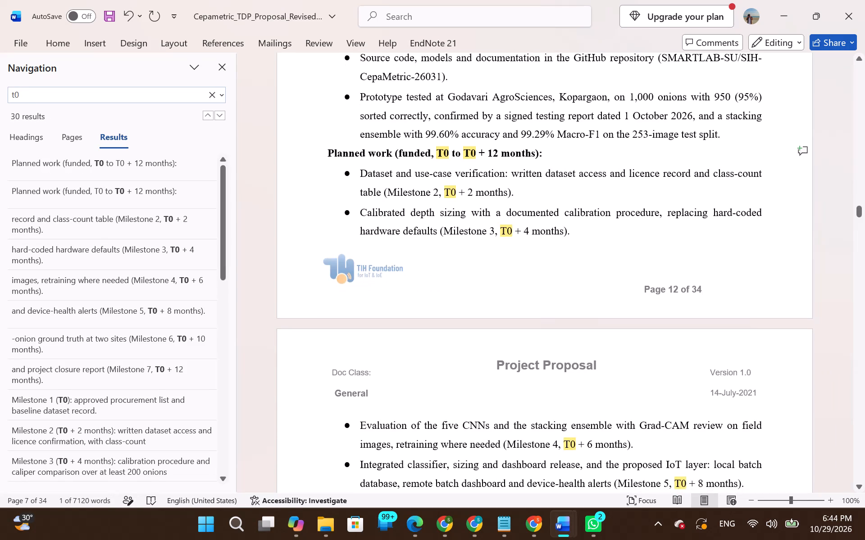
key("space")
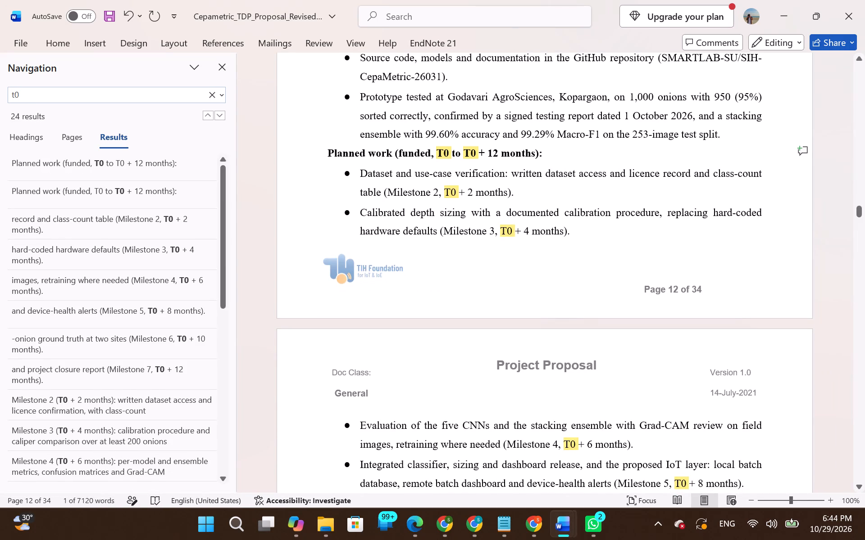
key("shift+underscore")
key("Home")
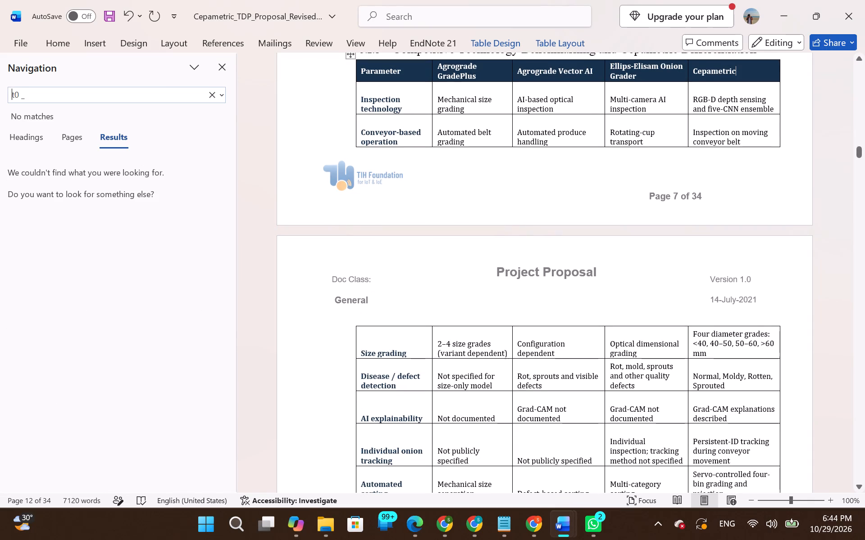
key("End")
key("BackSpace")
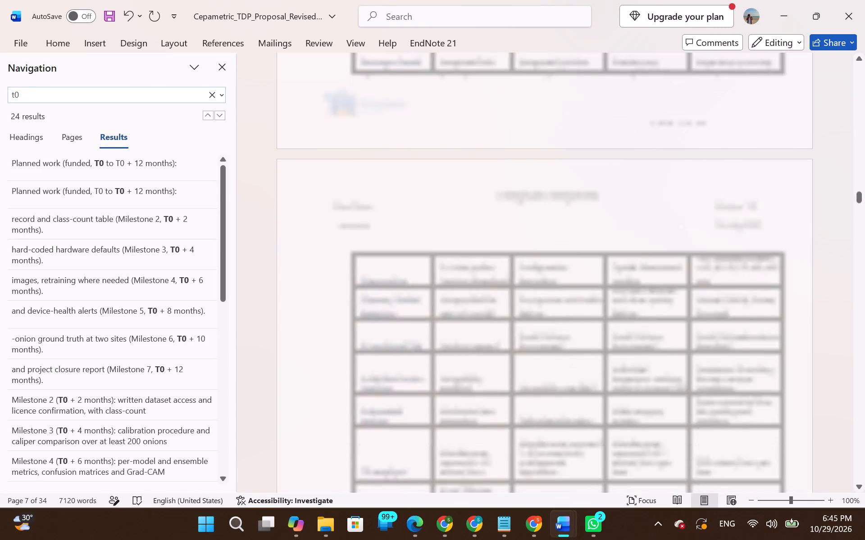
key("shift+plus")
key("space")
type("12")
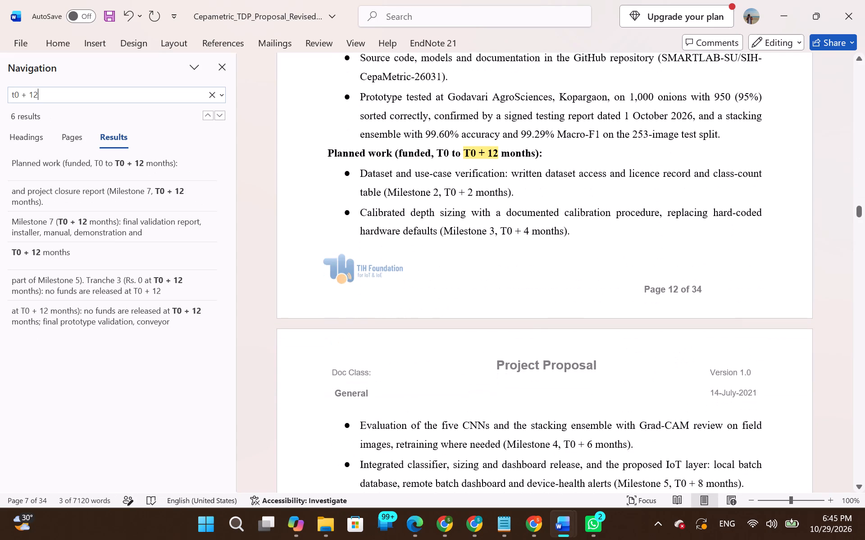
Go through the "T0 + 12" matches, from the planned work list to the Tranche 3 text in the expenditure-to-milestones paragraph.
scroll(481, 175, "down", 1)
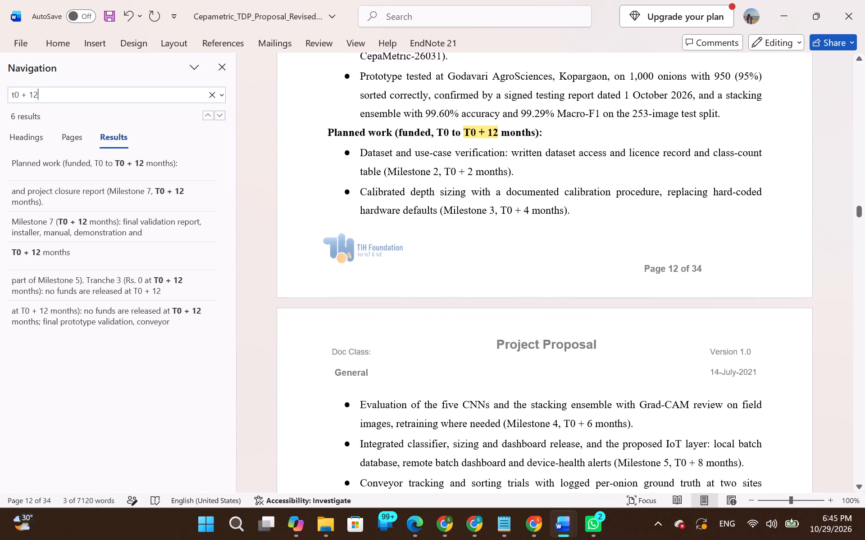
scroll(481, 175, "down", 2)
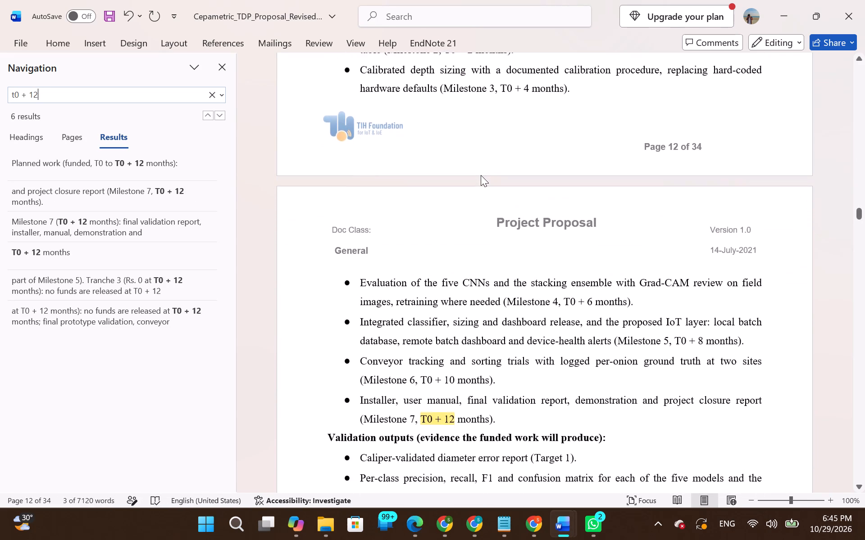
scroll(481, 175, "down", 2)
key("Return")
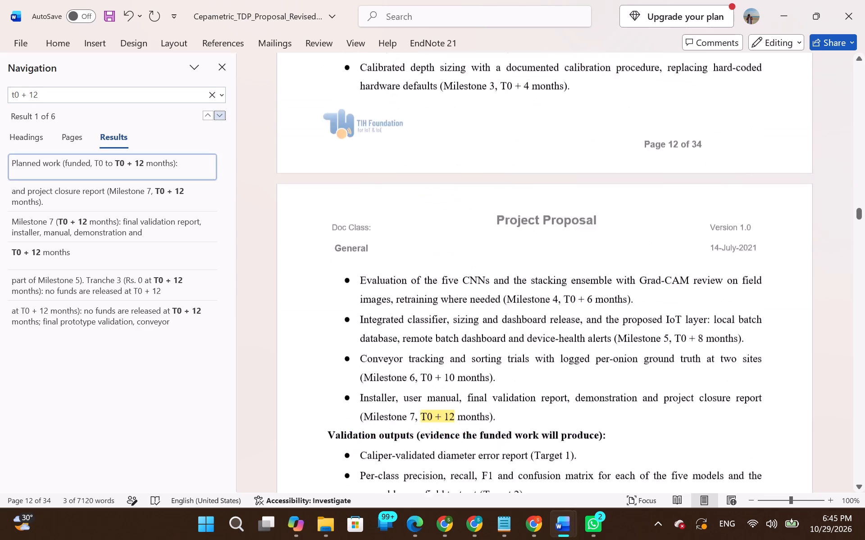
key("Return")
key("Return")
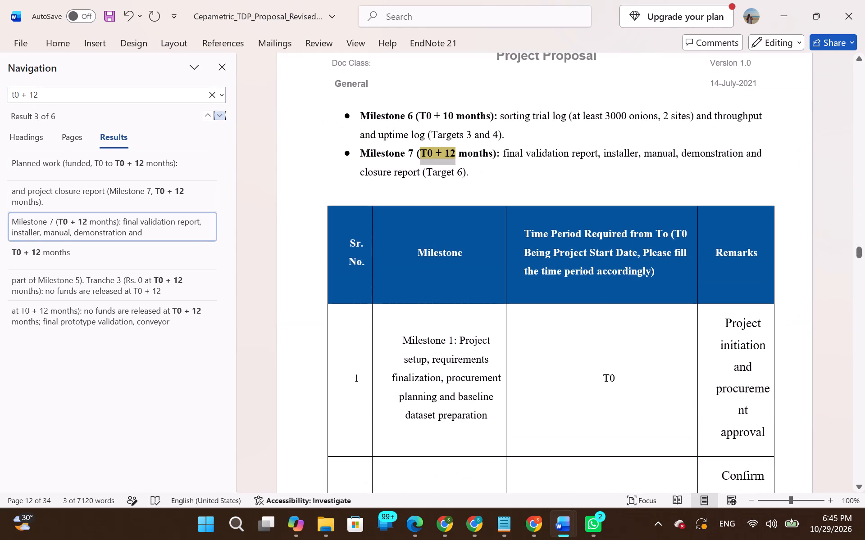
key("Return")
key("Return")
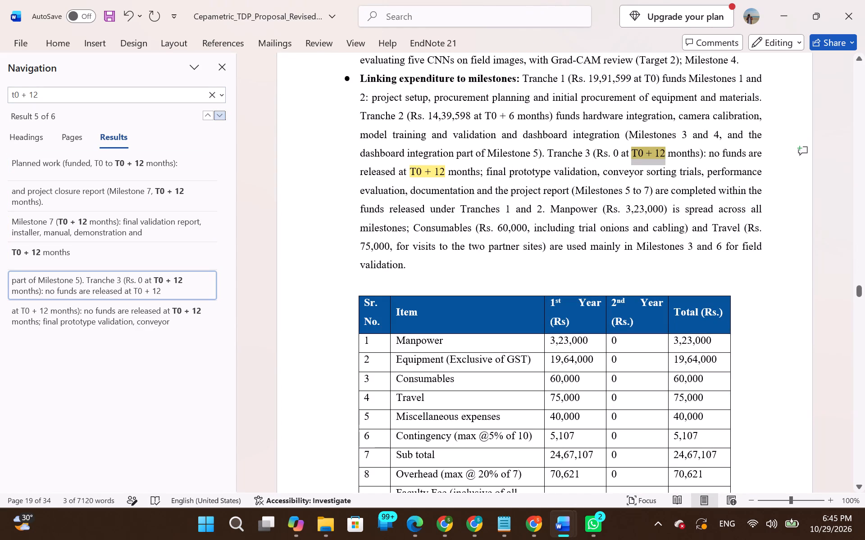
Check the year-wise budget table and the Tranche Disbursement Schedule, and close the search results.
scroll(591, 175, "down", 1)
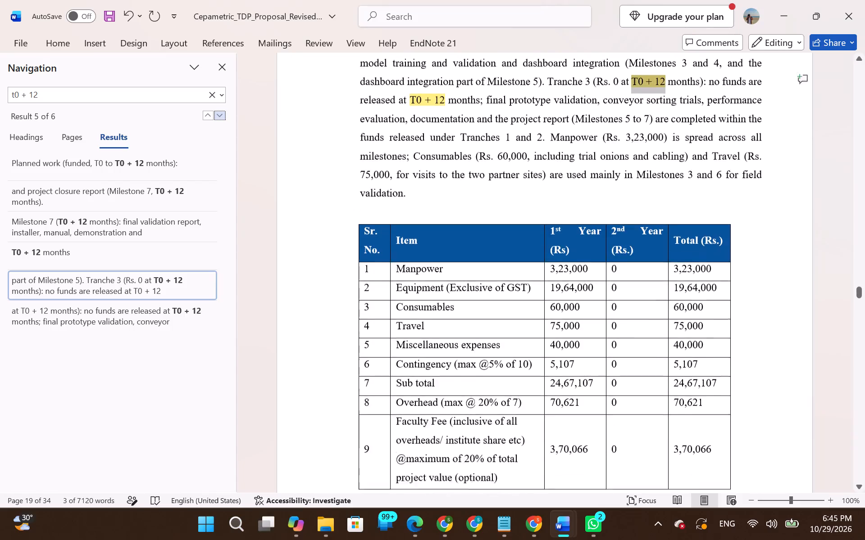
scroll(591, 175, "down", 3)
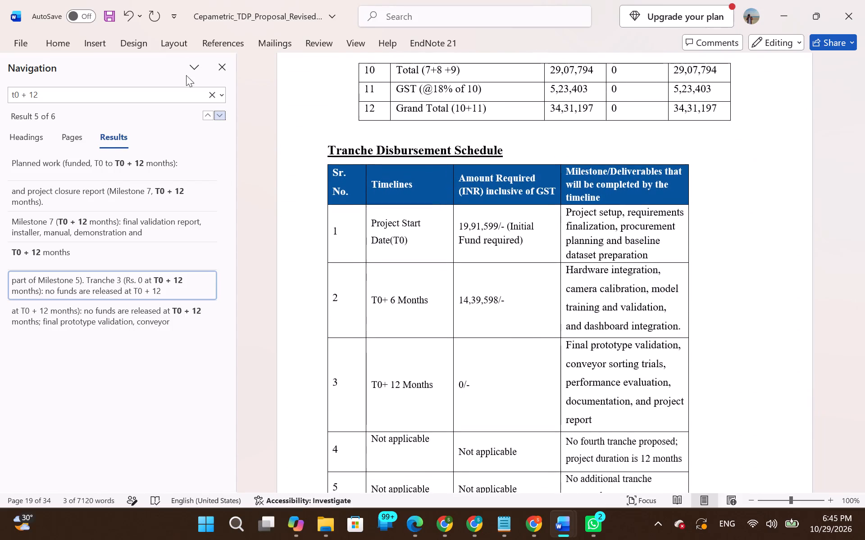
left_click(225, 63)
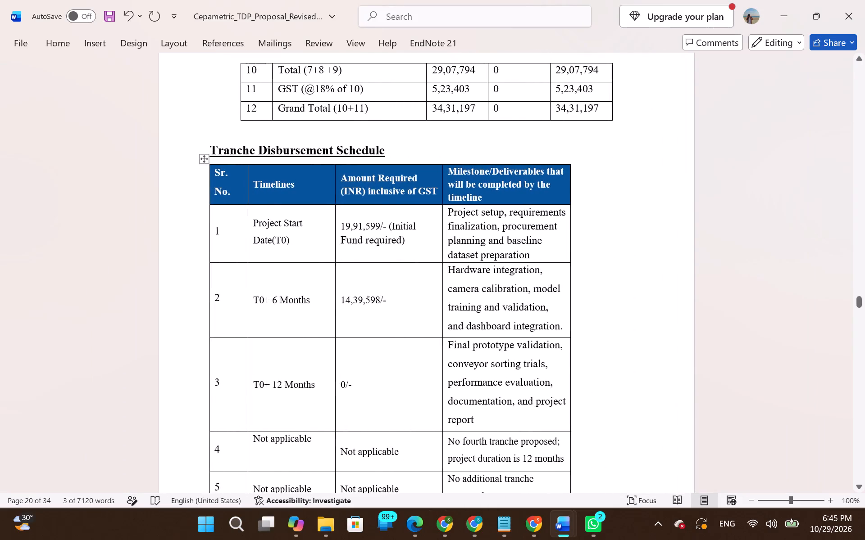
Start filling the Co-Principal Investigator's affiliation in the Cover Sheet table with "Sanjivani Univer".
scroll(241, 191, "up", 15)
left_click_drag(241, 191, 341, 337)
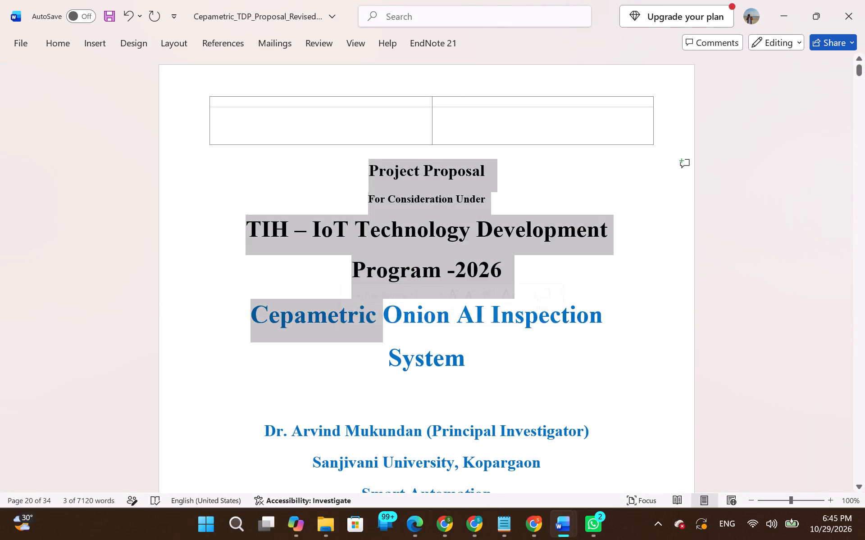
left_click(385, 377)
scroll(372, 398, "down", 4)
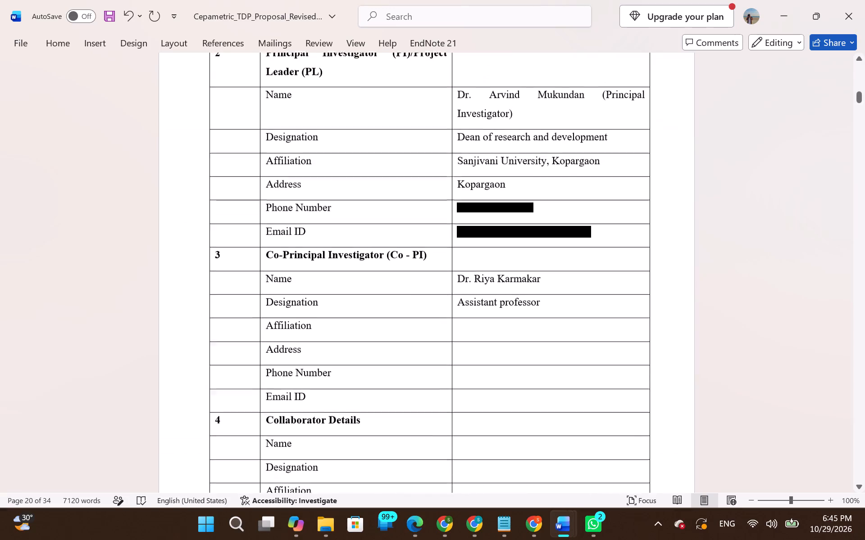
left_click(492, 341)
type("Sanj")
type("ivani Ui")
key("BackSpace")
type("niver")
scroll(494, 337, "up", 1)
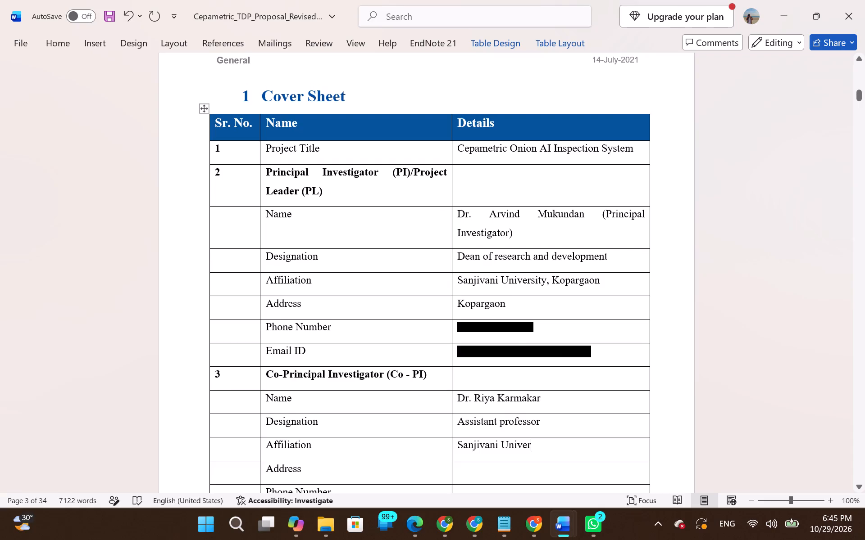
scroll(494, 337, "up", 1)
Go through the open windows to switch from the Cepametric proposal to another one.
key("alt+Tab")
key("alt+Tab")
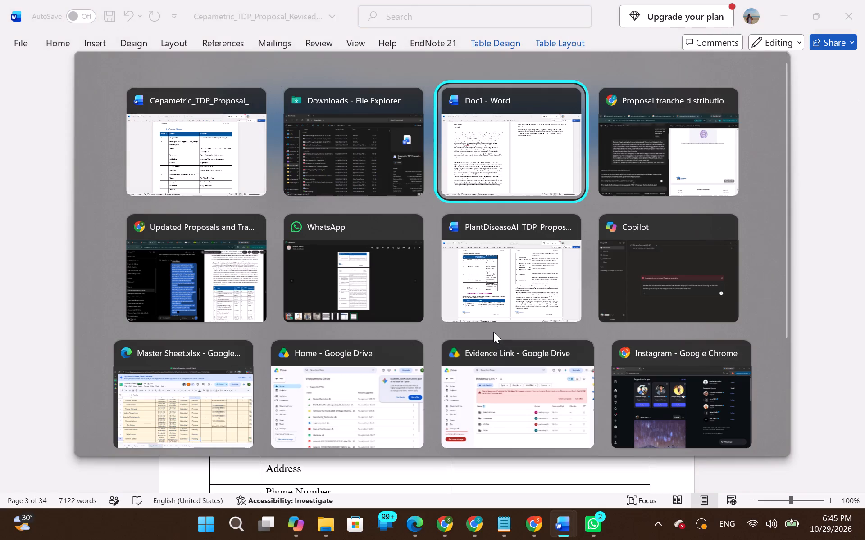
key("alt+Tab")
key("alt+Tab")
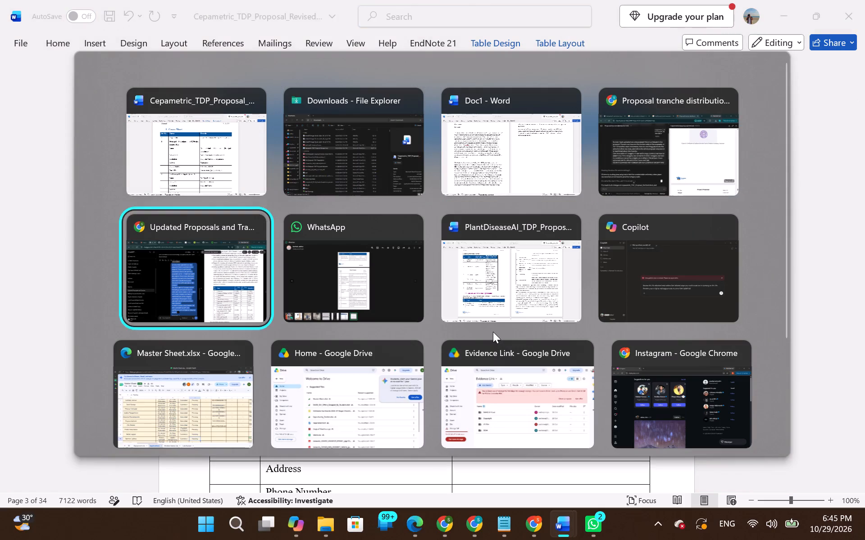
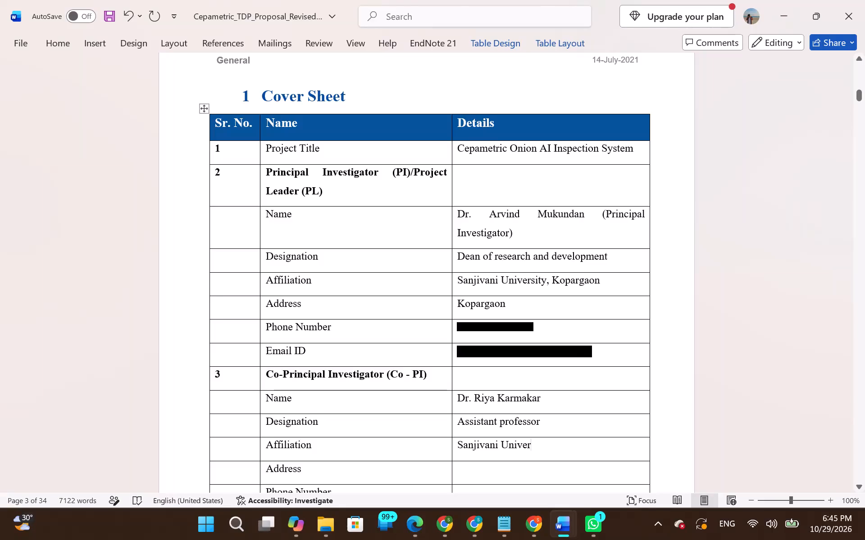
Paste the copied email address into the Co-Principal Investigator's Email ID cell in the Cover Sheet table.
scroll(519, 483, "down", 1)
left_click(507, 420)
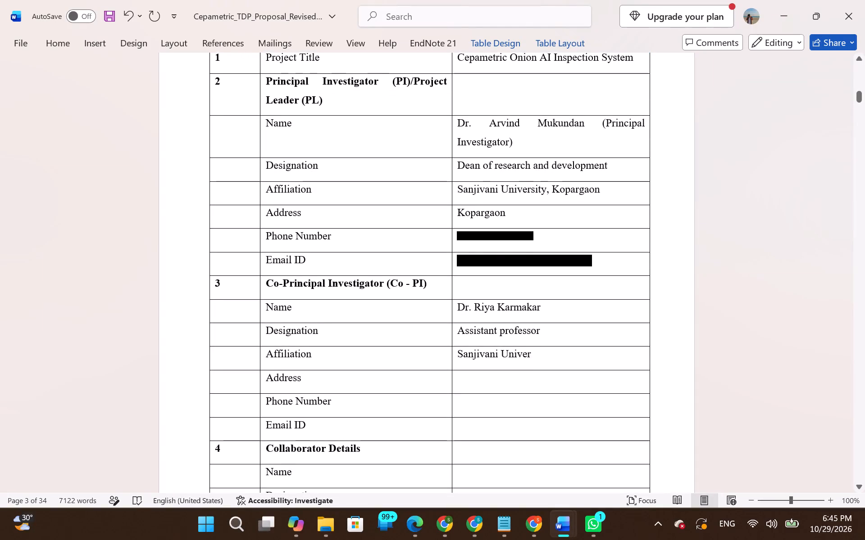
key("ctrl+v")
Switch from the Cepametric proposal to WhatsApp.
key("alt+Tab")
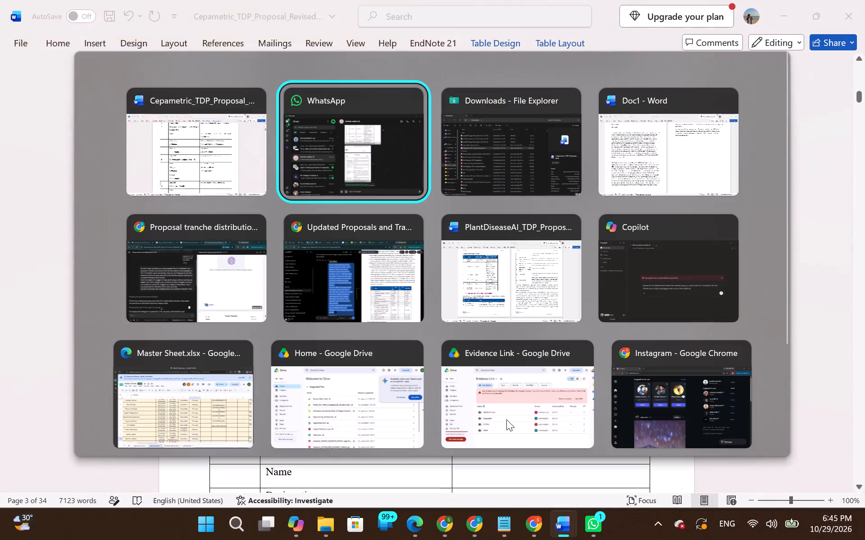
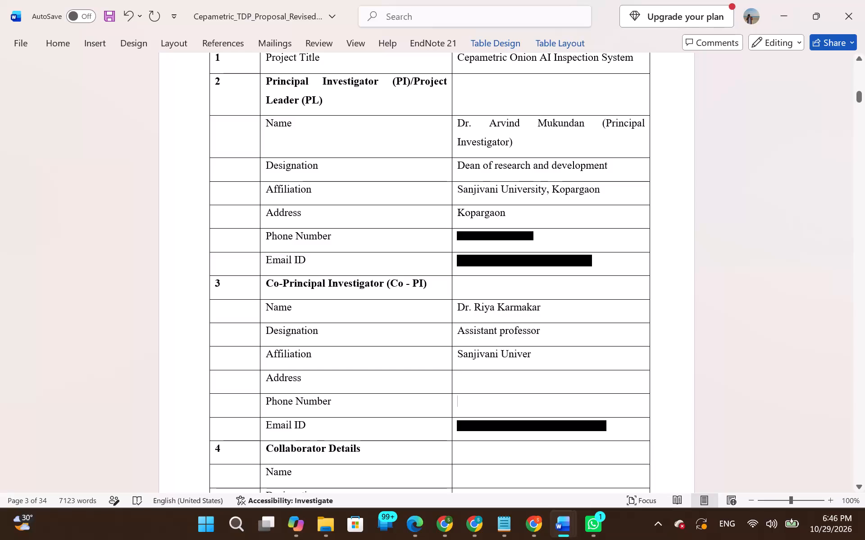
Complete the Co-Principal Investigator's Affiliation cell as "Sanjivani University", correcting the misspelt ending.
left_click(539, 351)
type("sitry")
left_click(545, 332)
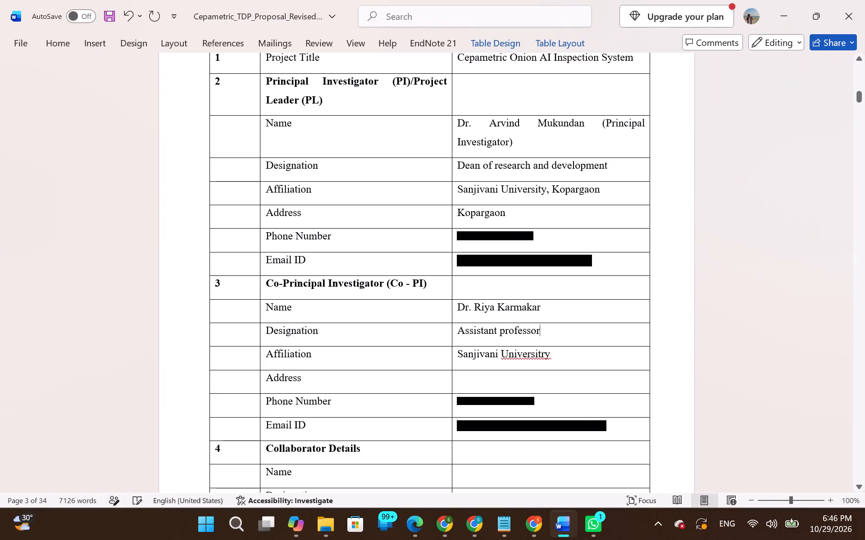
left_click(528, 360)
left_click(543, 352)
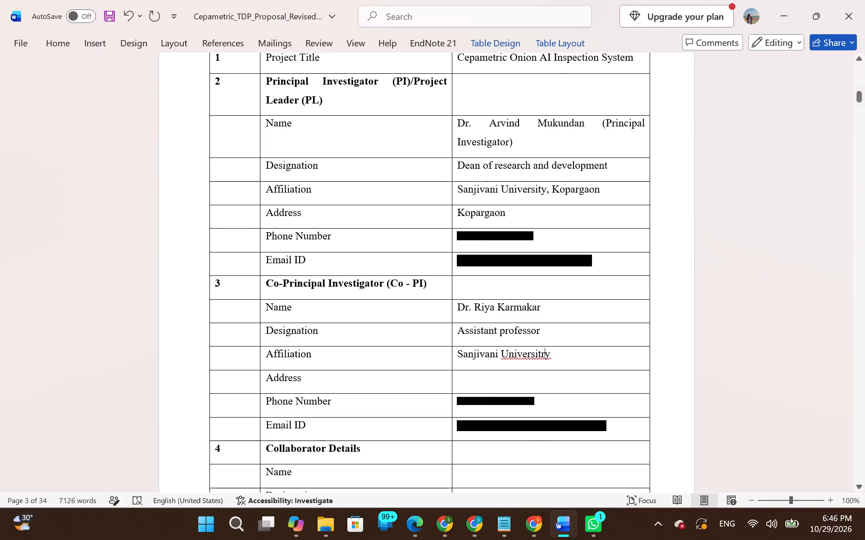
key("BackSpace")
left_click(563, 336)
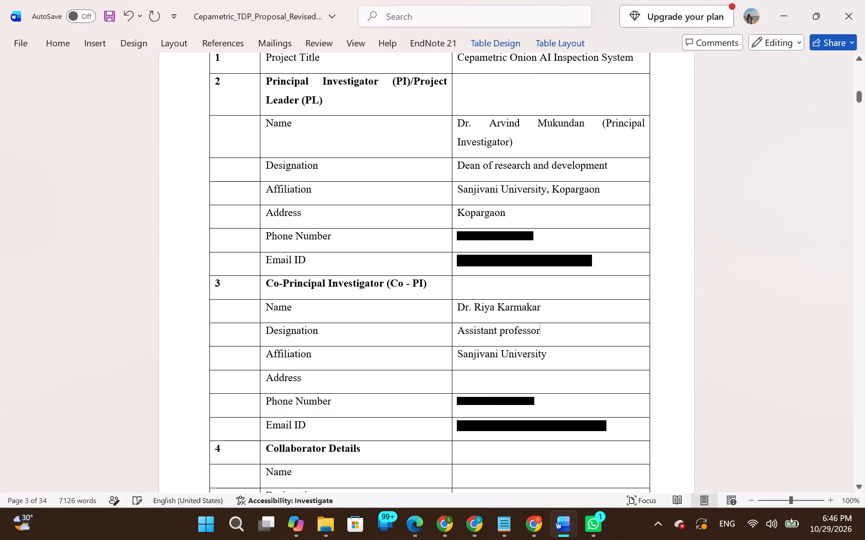
Enter "Kopargaon" in the Co-Principal Investigator's Address cell.
left_click(476, 382)
type("Kopargaon")
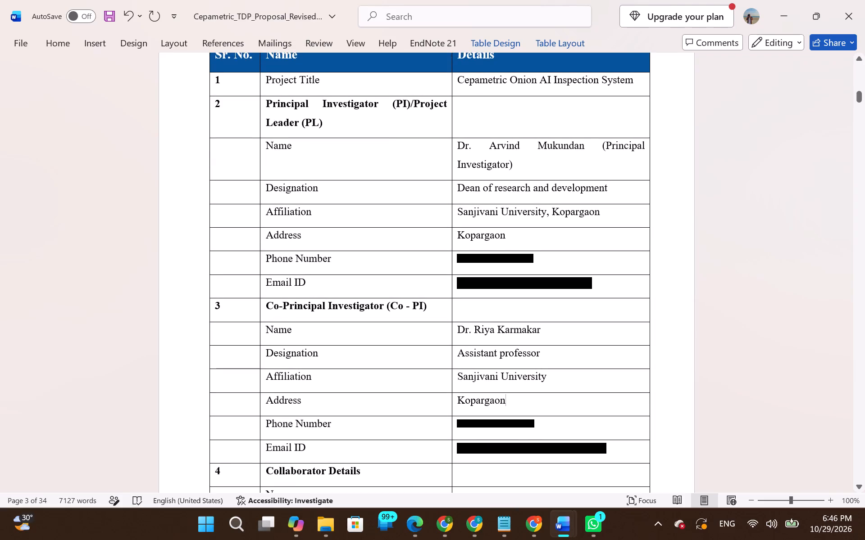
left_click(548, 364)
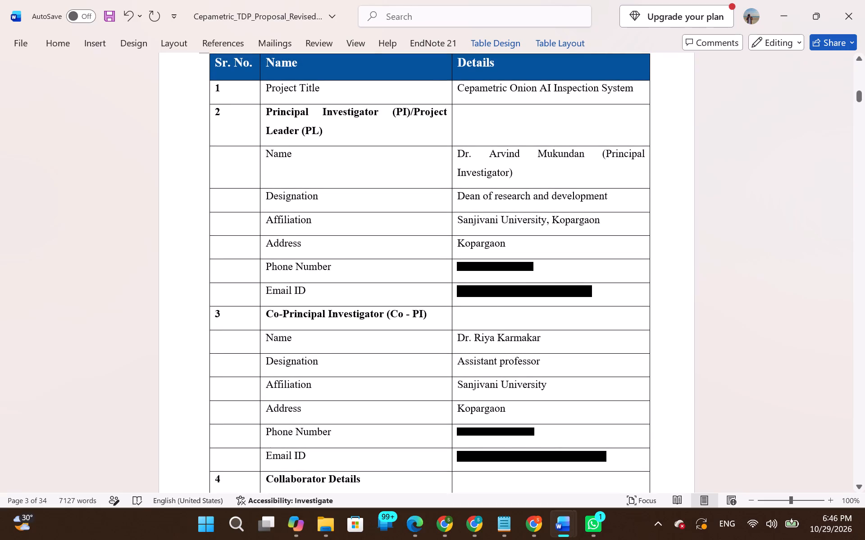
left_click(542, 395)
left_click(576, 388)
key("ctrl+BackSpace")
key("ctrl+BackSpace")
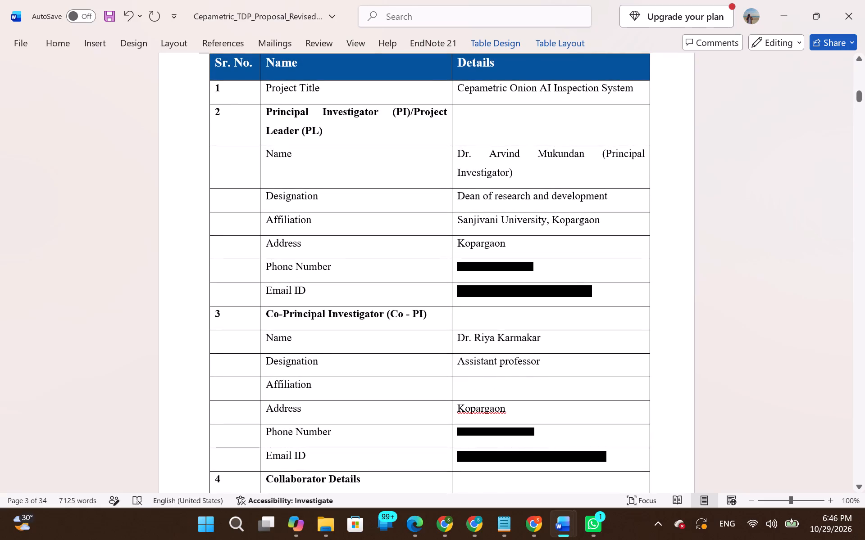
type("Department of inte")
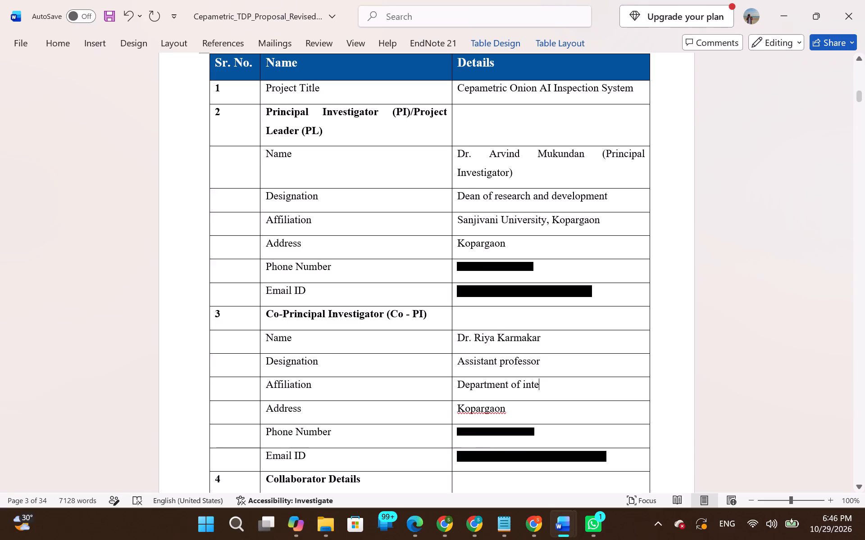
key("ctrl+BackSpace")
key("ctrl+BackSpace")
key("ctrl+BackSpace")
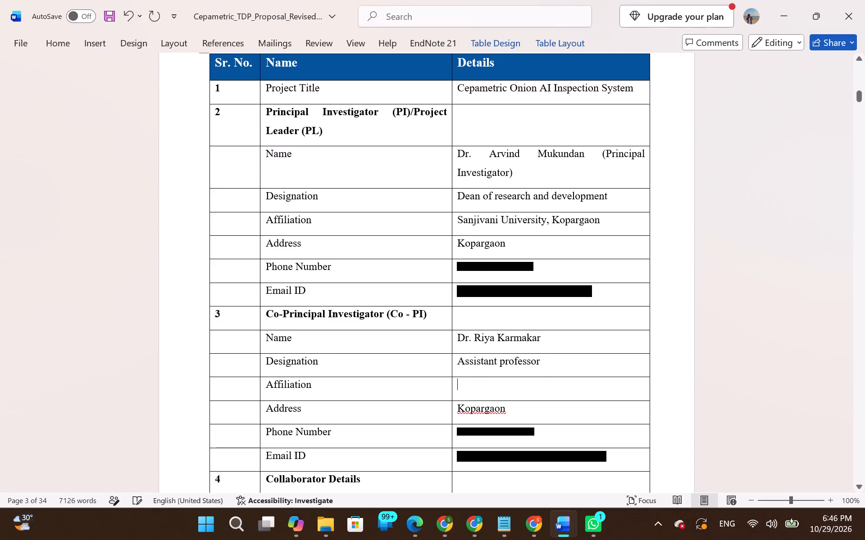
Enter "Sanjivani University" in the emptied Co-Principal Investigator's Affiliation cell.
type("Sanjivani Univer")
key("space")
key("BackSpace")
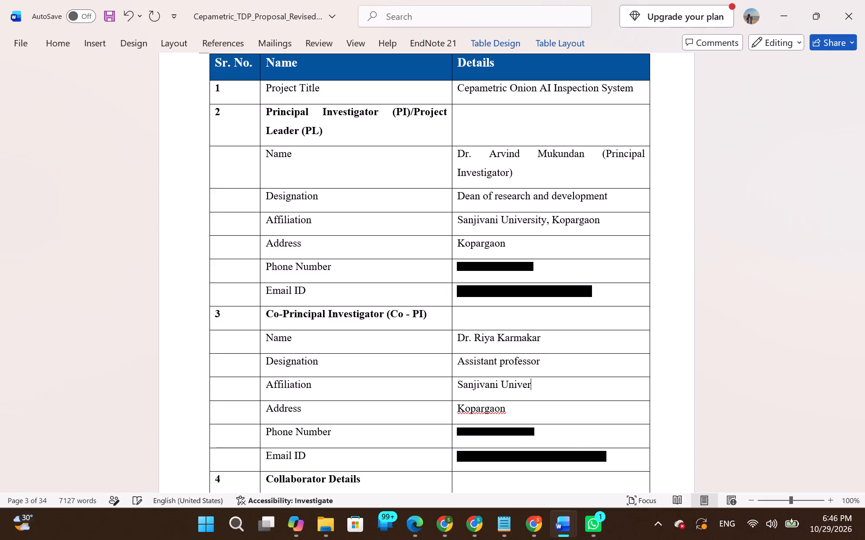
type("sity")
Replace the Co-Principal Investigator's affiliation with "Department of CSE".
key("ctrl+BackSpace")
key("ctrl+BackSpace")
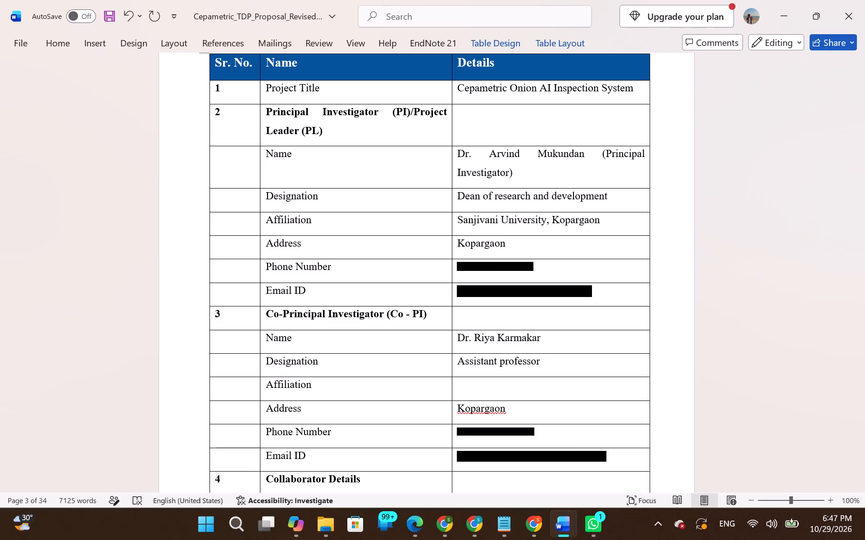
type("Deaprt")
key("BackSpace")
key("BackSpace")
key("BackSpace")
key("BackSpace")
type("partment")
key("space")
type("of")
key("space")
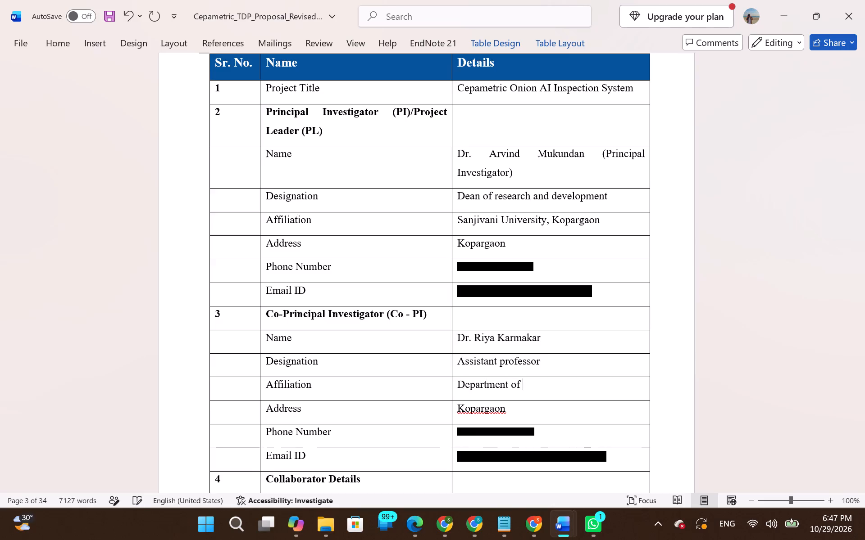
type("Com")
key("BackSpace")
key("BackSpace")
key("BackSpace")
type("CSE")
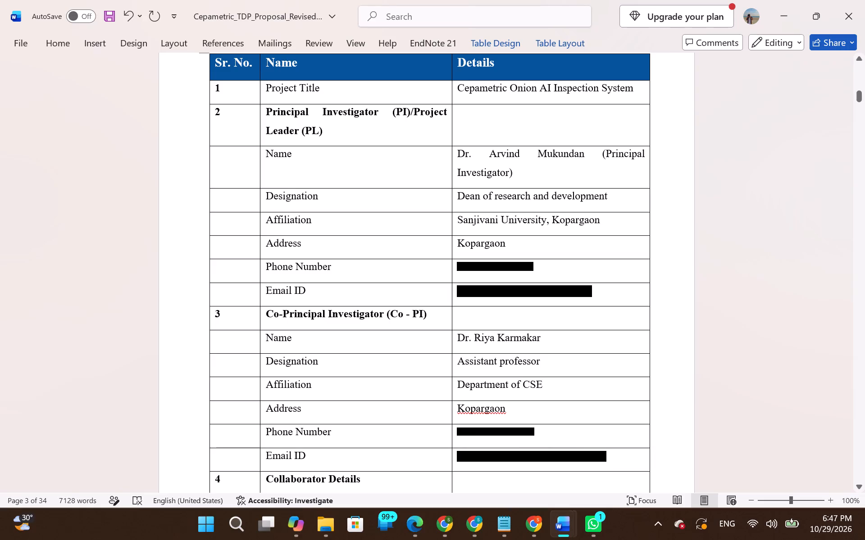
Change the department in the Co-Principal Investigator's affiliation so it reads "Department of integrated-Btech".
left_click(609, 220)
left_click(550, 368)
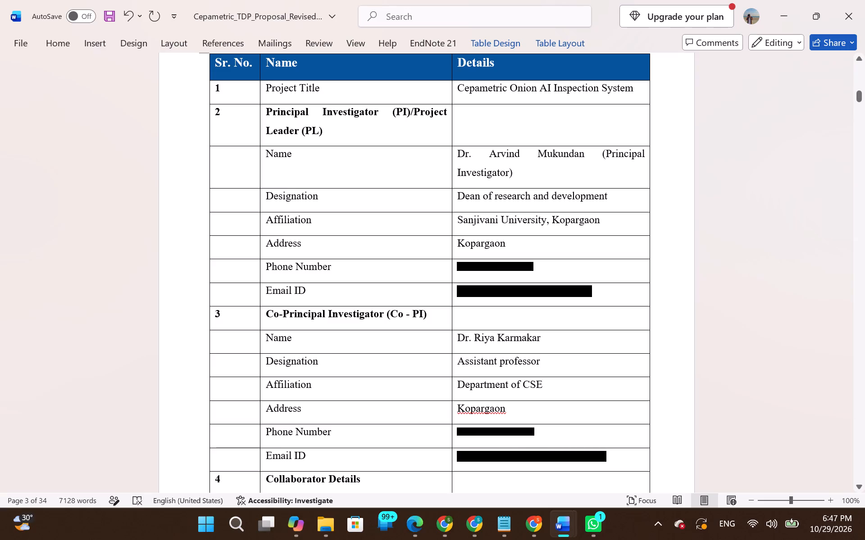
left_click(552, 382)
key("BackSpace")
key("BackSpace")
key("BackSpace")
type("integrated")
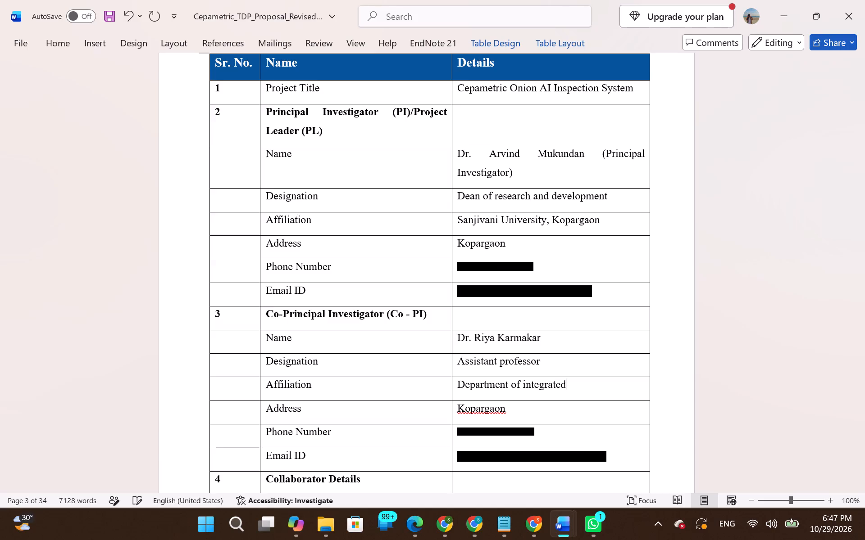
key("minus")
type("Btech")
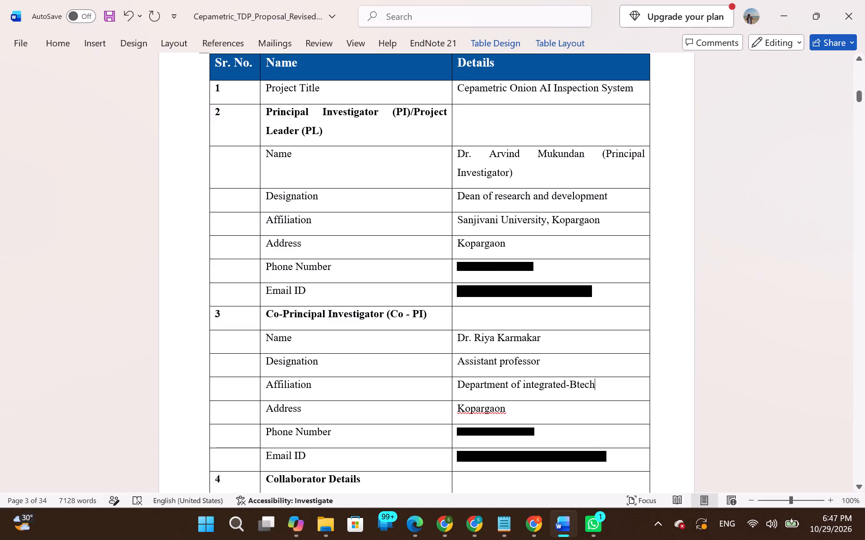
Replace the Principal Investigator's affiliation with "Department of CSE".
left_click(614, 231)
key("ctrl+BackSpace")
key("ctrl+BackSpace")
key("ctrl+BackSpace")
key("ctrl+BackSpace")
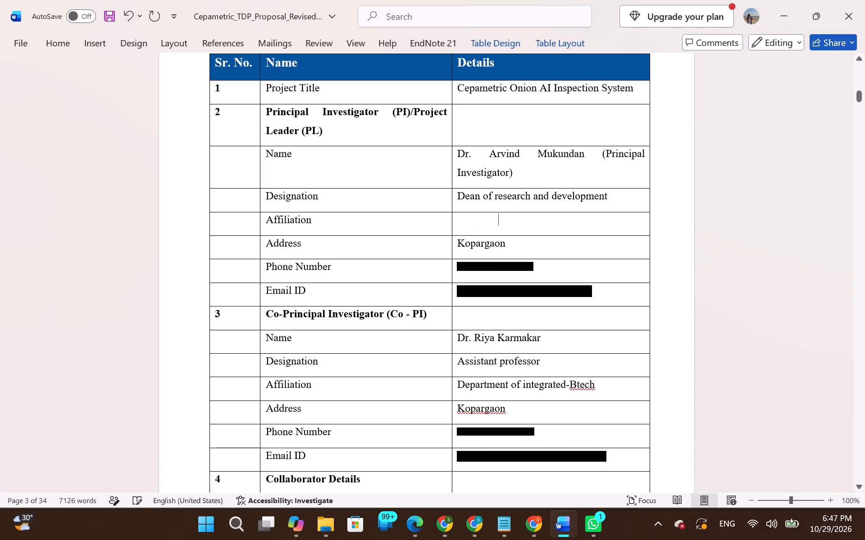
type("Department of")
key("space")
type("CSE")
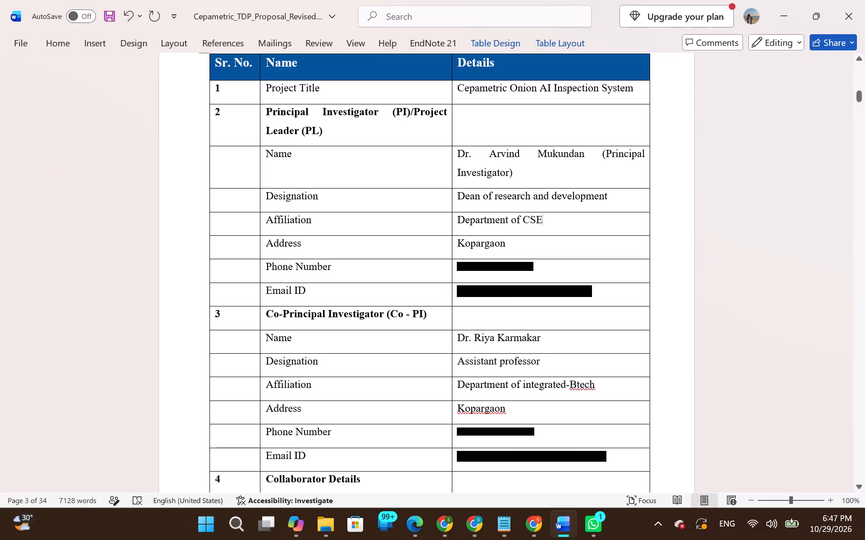
Replace the Co-Principal Investigator's affiliation with "Sanjivani University".
left_click(529, 418)
left_click(529, 436)
scroll(529, 436, "down", 1)
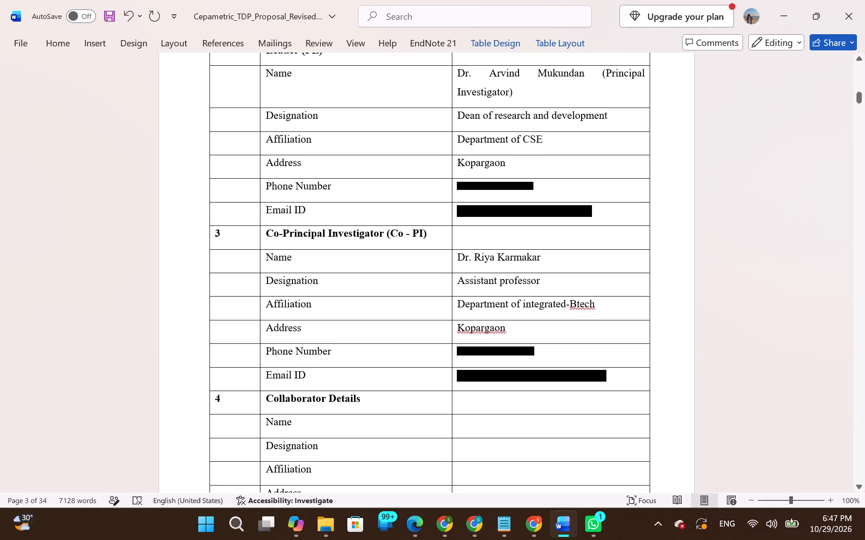
scroll(524, 421, "down", 2)
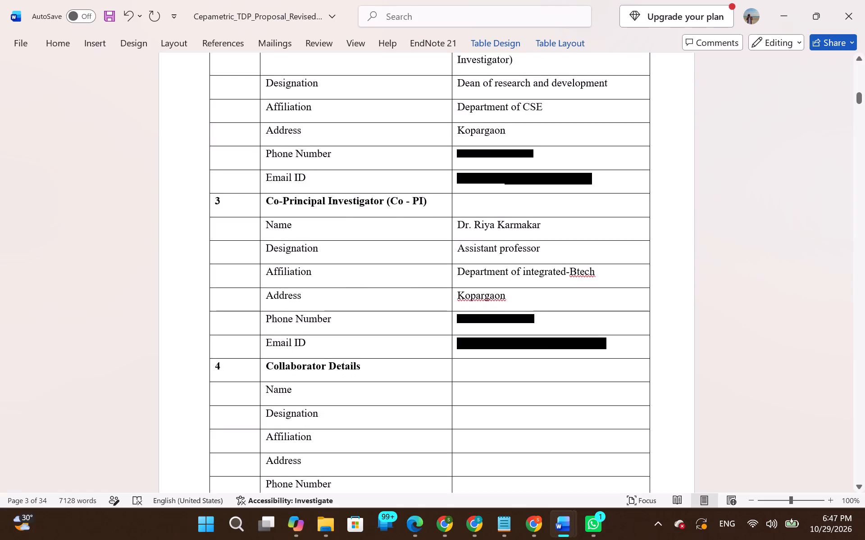
left_click_drag(601, 281, 468, 278)
type("Sanjivnai")
key("space")
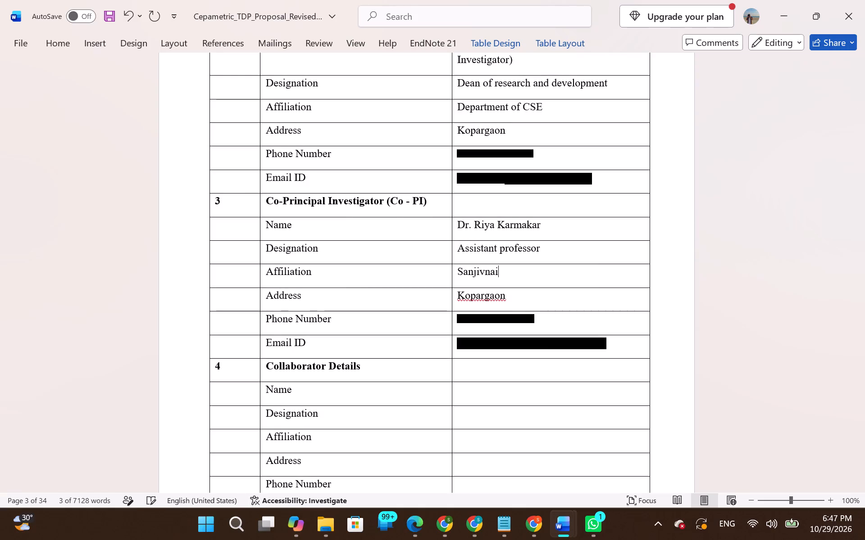
key("ctrl+BackSpace")
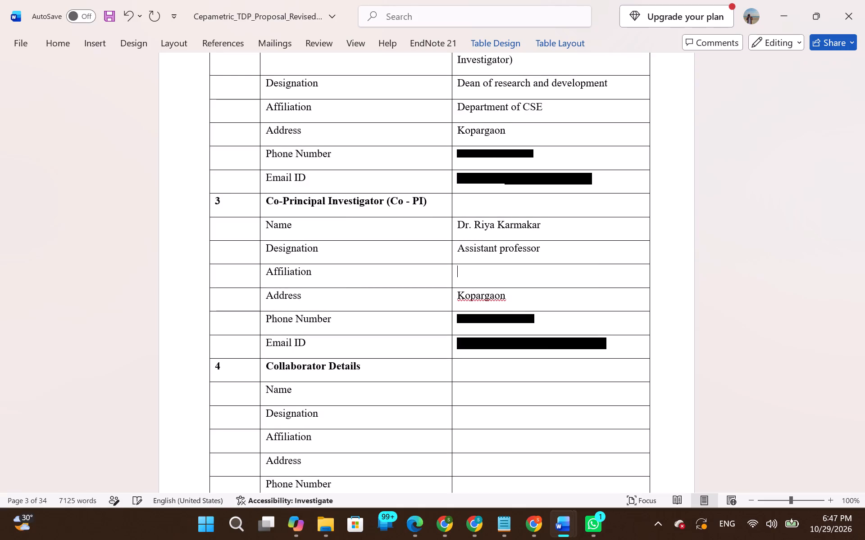
type("Sanjivani University")
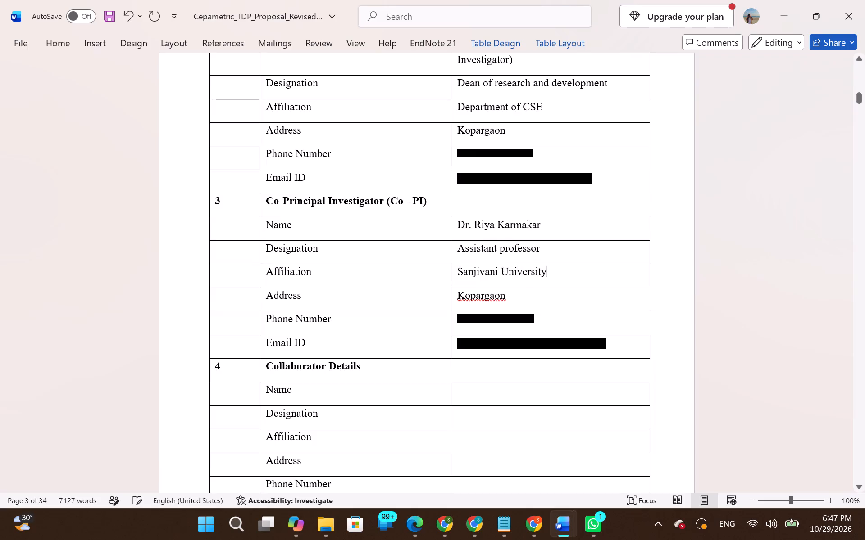
Replace the Principal Investigator's affiliation with "Sanjivani University".
left_click_drag(552, 115, 461, 117)
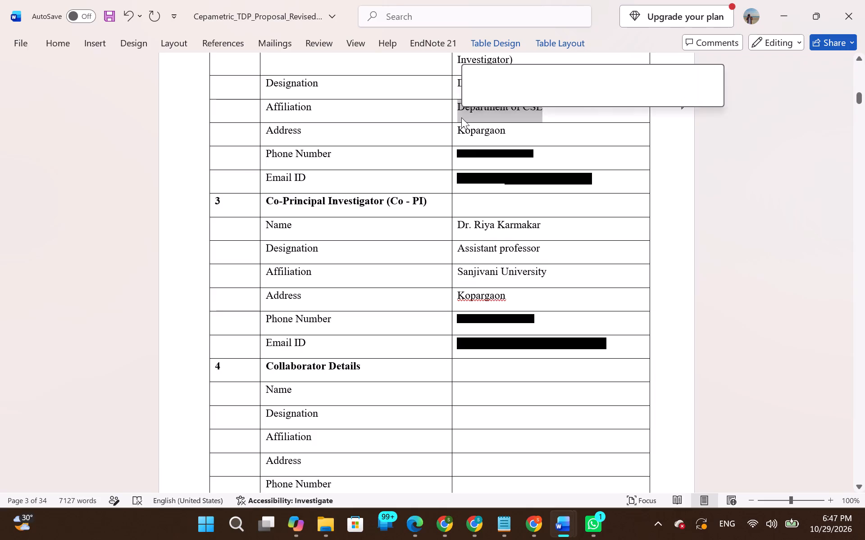
type("Snajiv")
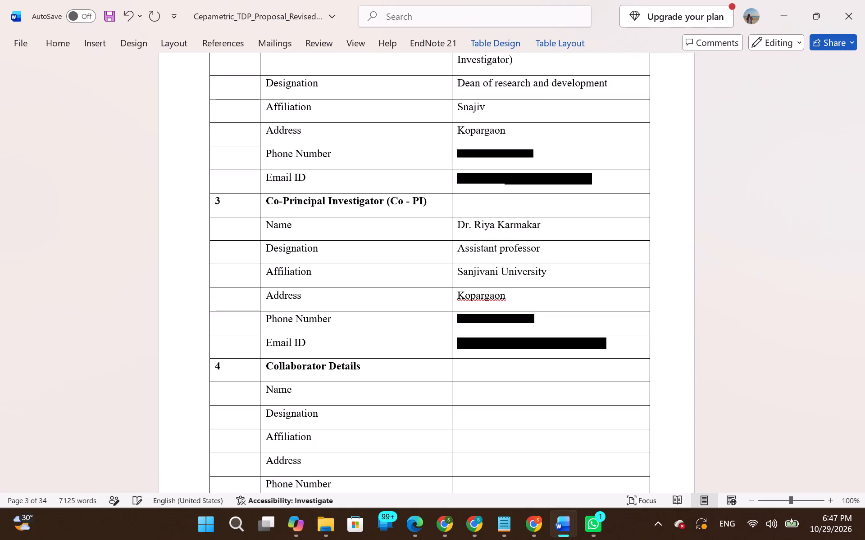
key("ctrl+BackSpace")
type("Sn")
key("BackSpace")
type("anjivani University")
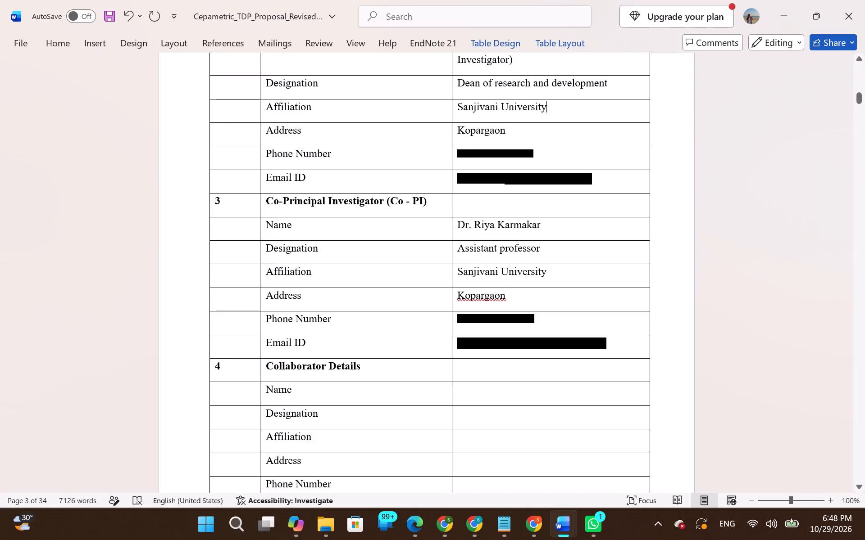
Check the spelling options for "Kopargaon" in the Co-Principal Investigator's Address cell without applying any.
right_click(483, 297)
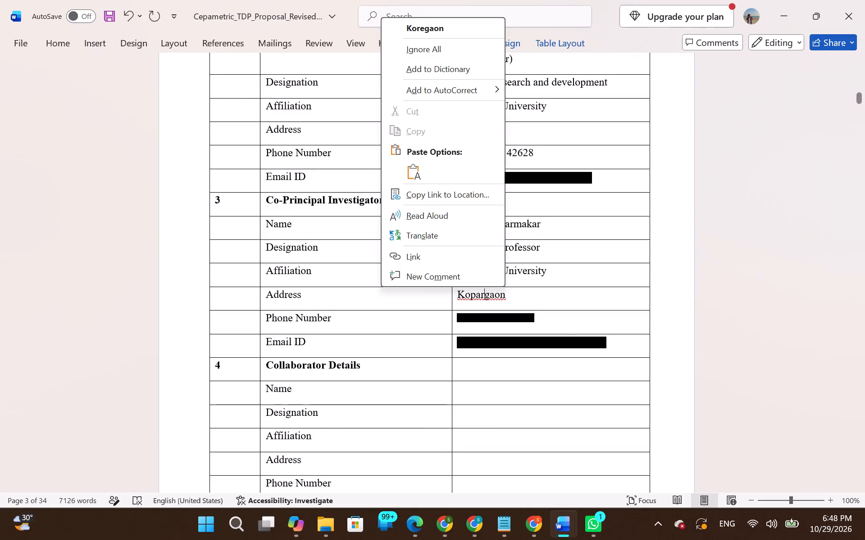
left_click(580, 190)
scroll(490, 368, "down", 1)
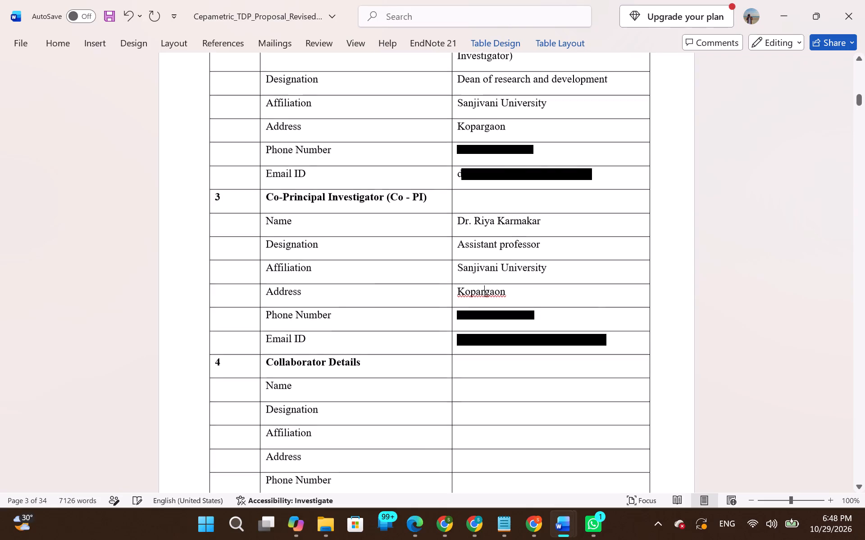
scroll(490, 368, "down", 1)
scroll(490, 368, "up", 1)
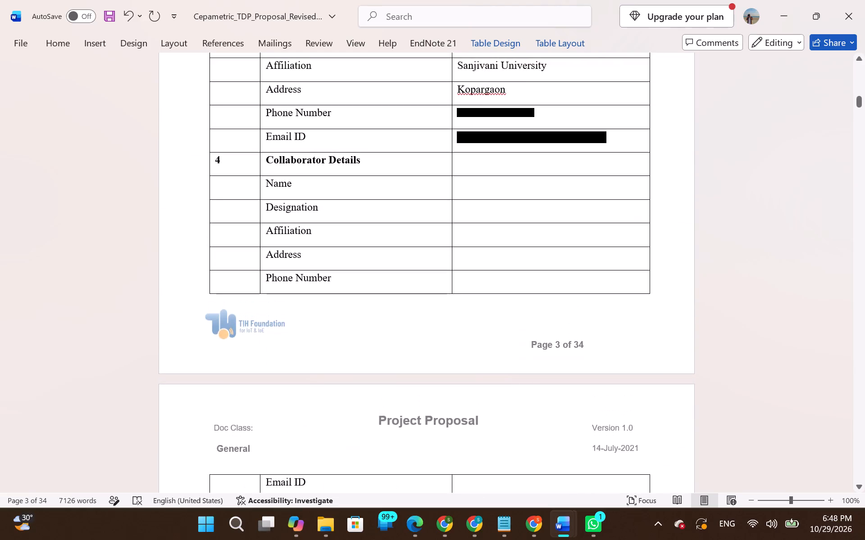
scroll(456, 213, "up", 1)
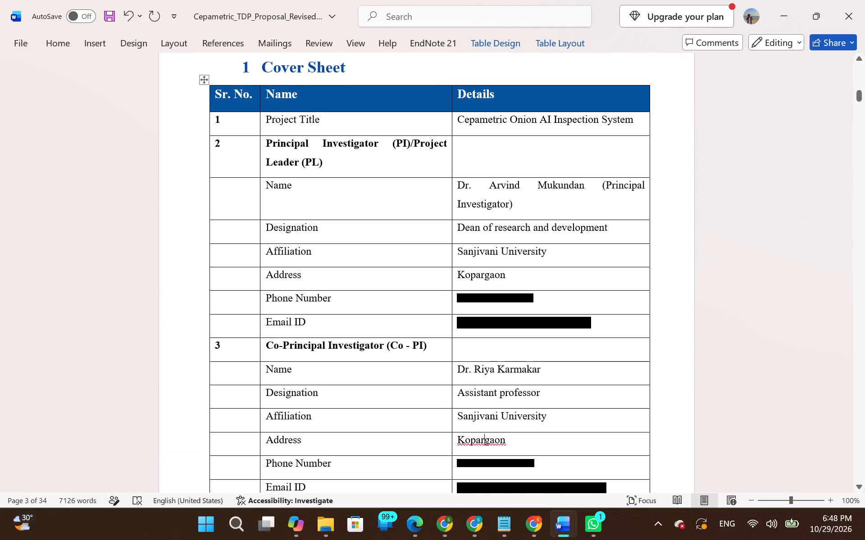
Save the proposal with the updated investigator details.
scroll(451, 275, "down", 1)
scroll(451, 275, "up", 1)
key("ctrl+s")
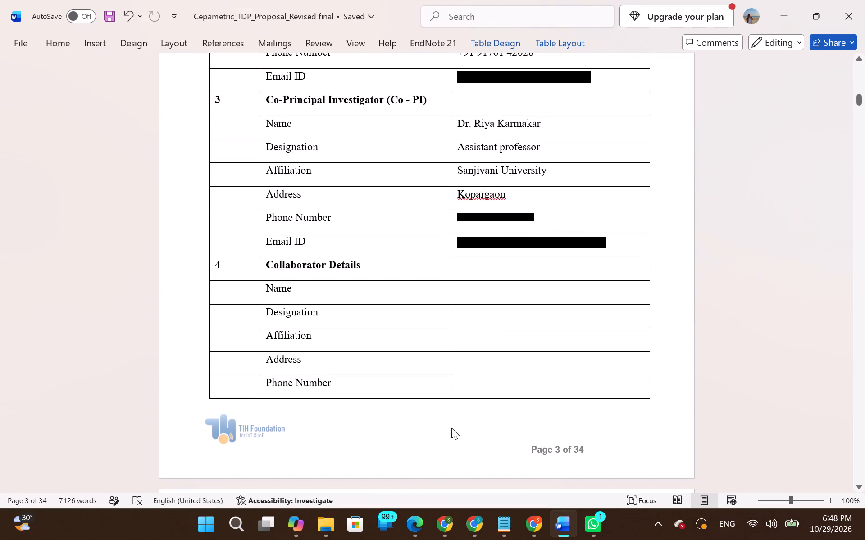
Examine the guidance certificates and the industrial testing report among the proposal's closing figures for collaborator details.
left_click(522, 296)
scroll(519, 335, "down", 1)
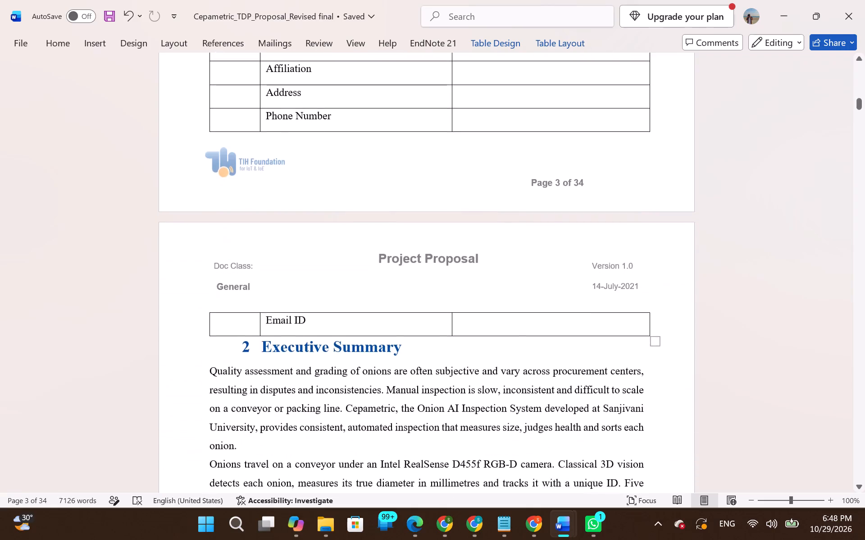
scroll(519, 335, "up", 1)
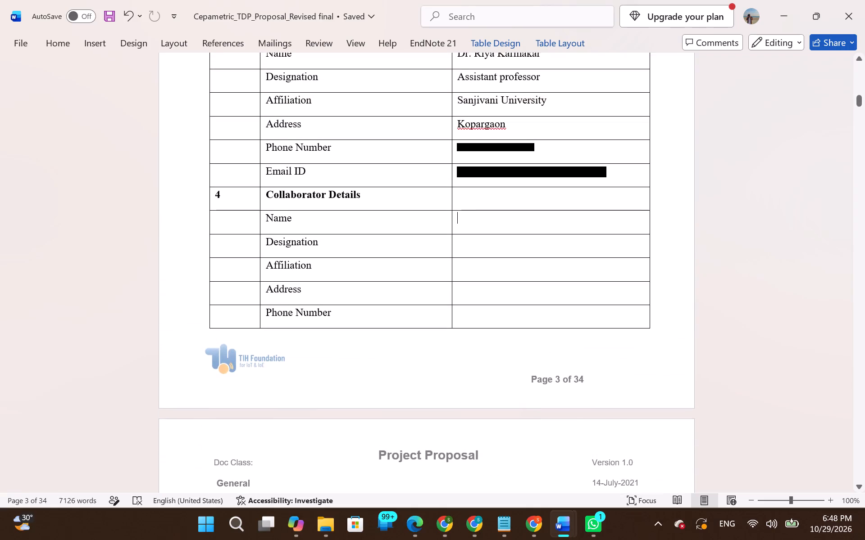
scroll(519, 335, "down", 14)
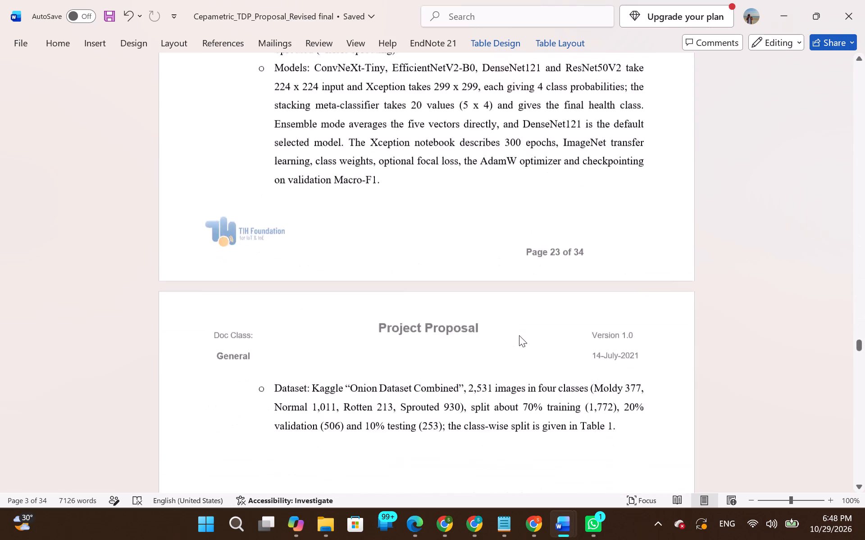
scroll(519, 335, "down", 10)
scroll(519, 335, "up", 3)
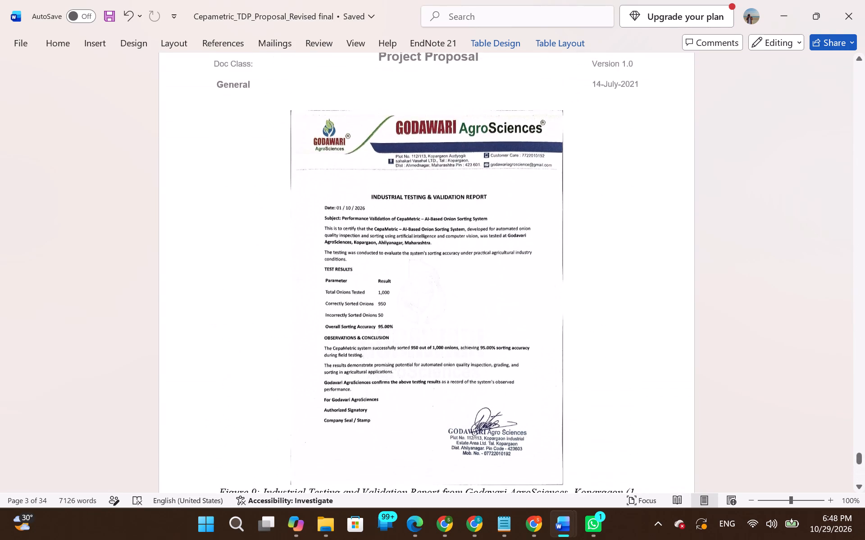
scroll(519, 335, "up", 2)
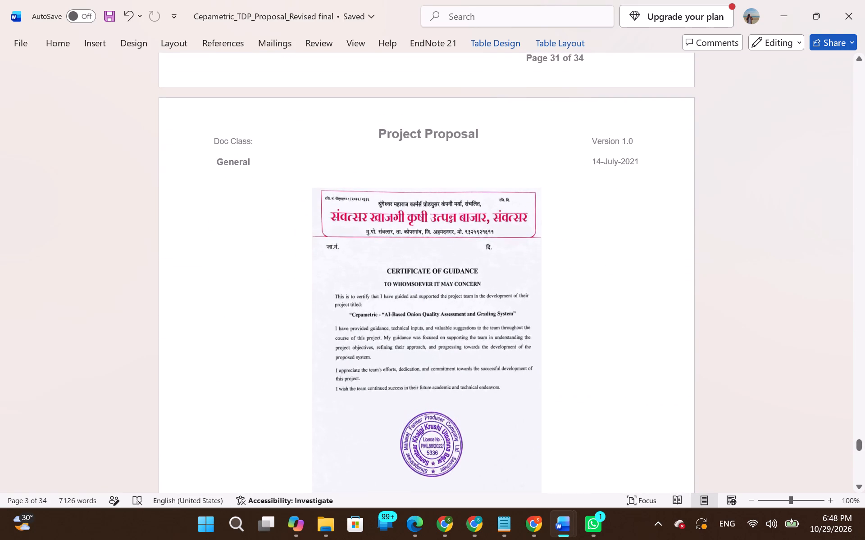
scroll(519, 335, "down", 1)
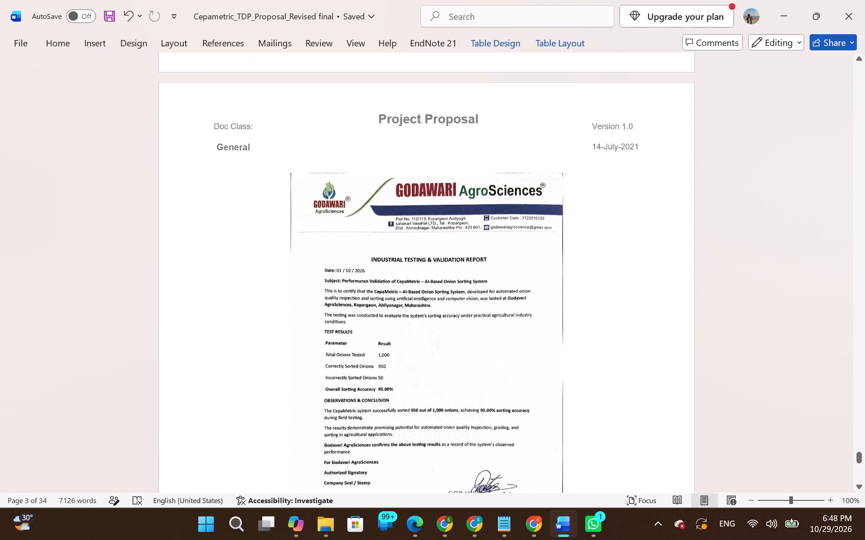
scroll(519, 335, "up", 5)
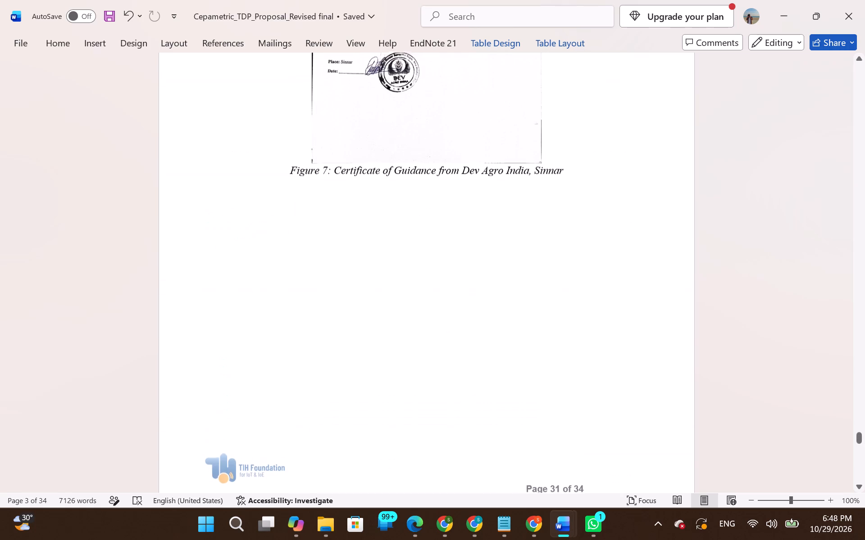
scroll(519, 335, "up", 3)
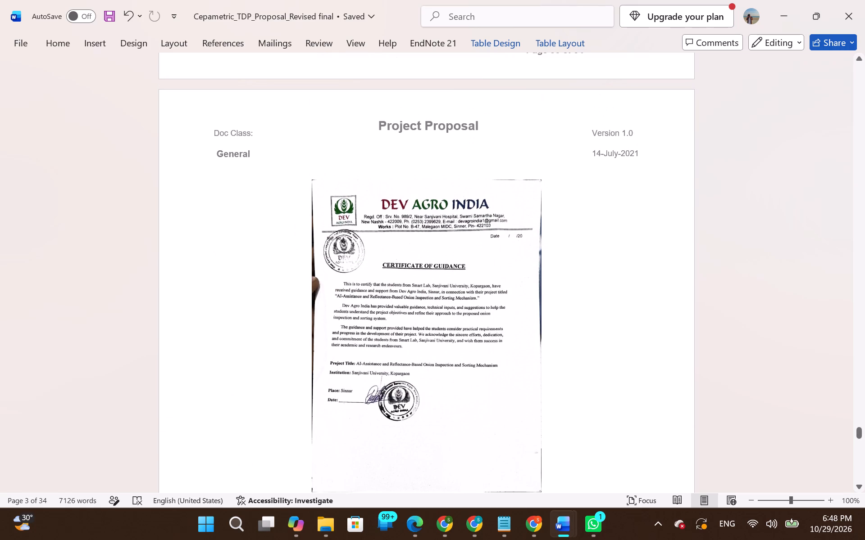
scroll(456, 308, "down", 2)
scroll(432, 369, "down", 1)
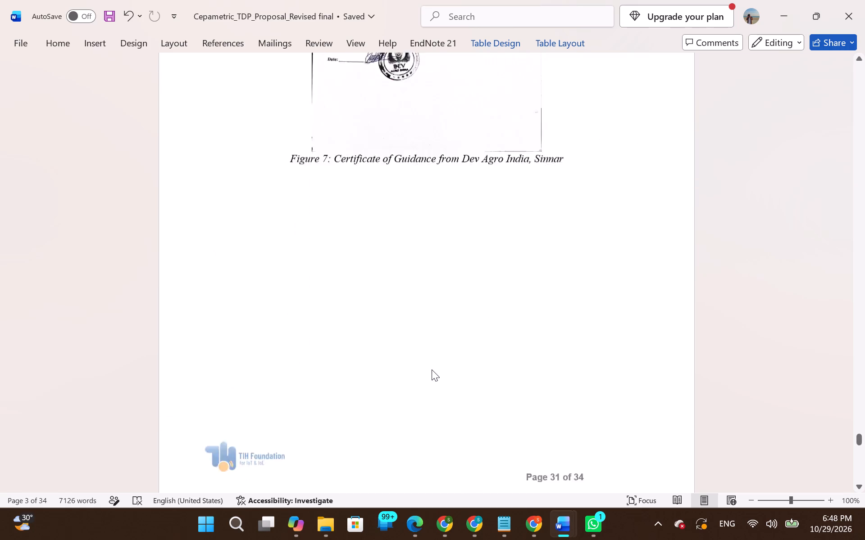
scroll(432, 369, "down", 4)
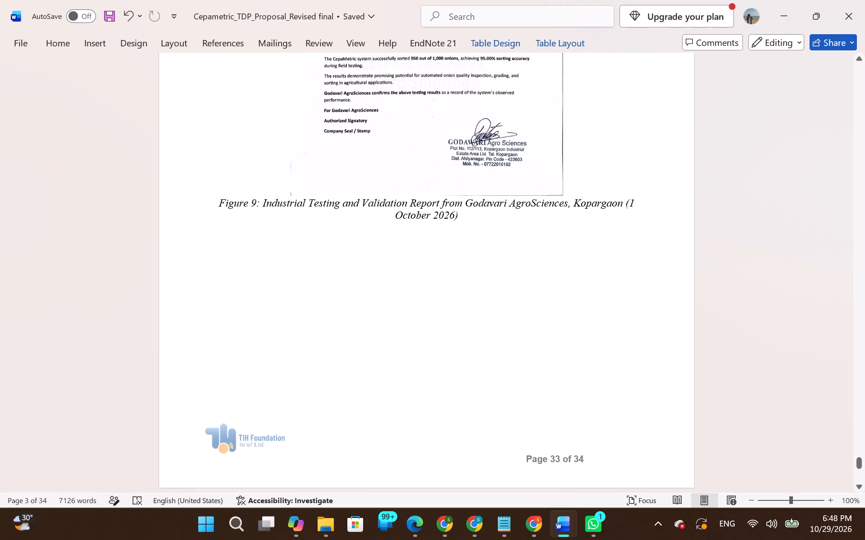
Look back through the prototype, dashboard and system figures to the product category table.
scroll(448, 204, "up", 8)
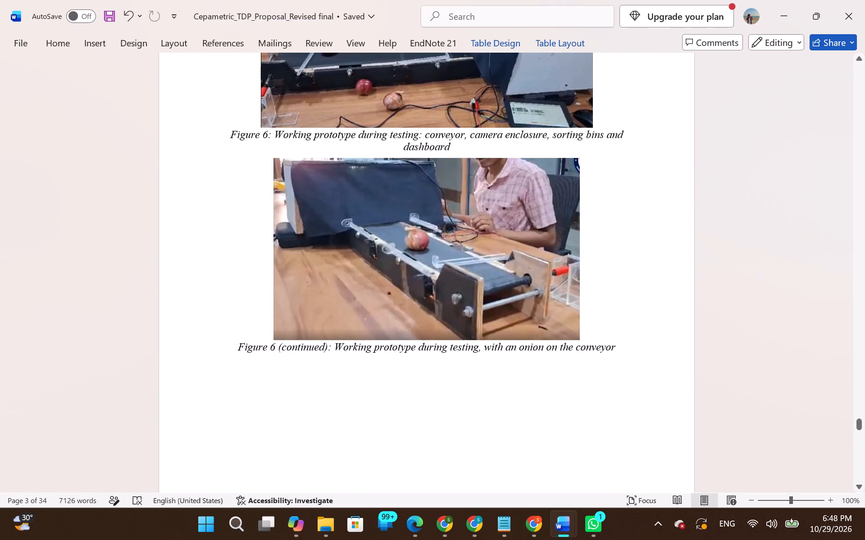
scroll(448, 204, "up", 3)
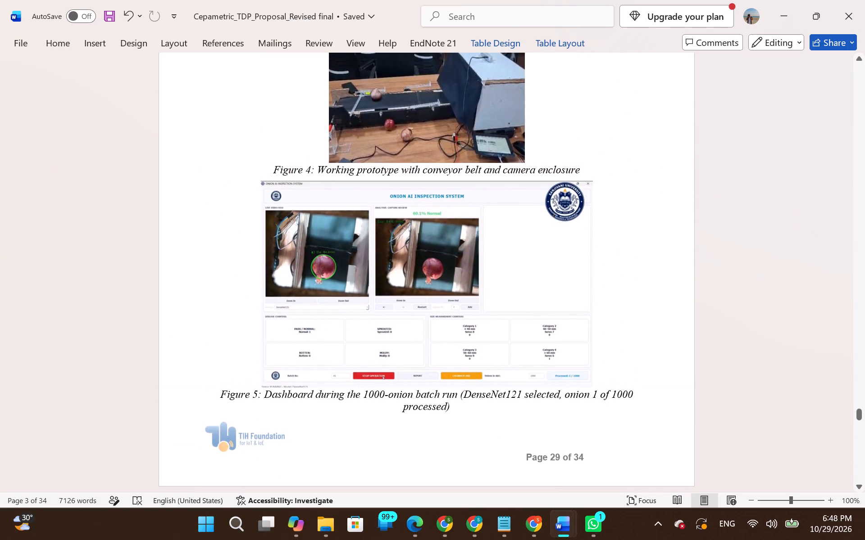
scroll(448, 204, "up", 5)
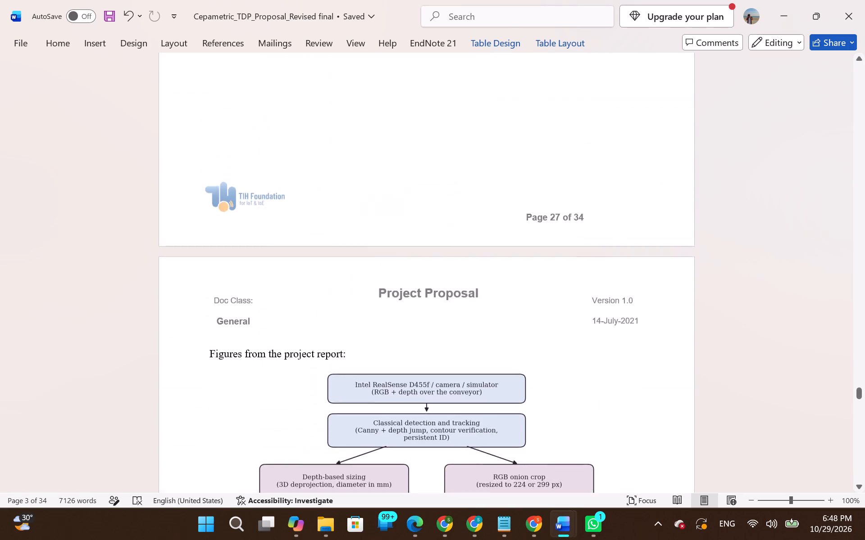
scroll(448, 204, "up", 4)
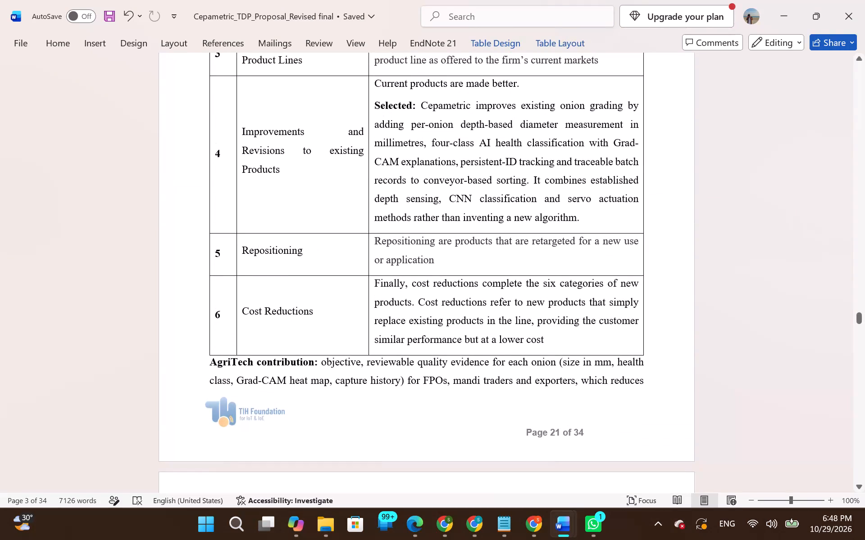
Examine the Dev Agro India certificate of guidance in Figure 7 for the collaborator's name.
scroll(448, 204, "down", 16)
scroll(448, 204, "up", 1)
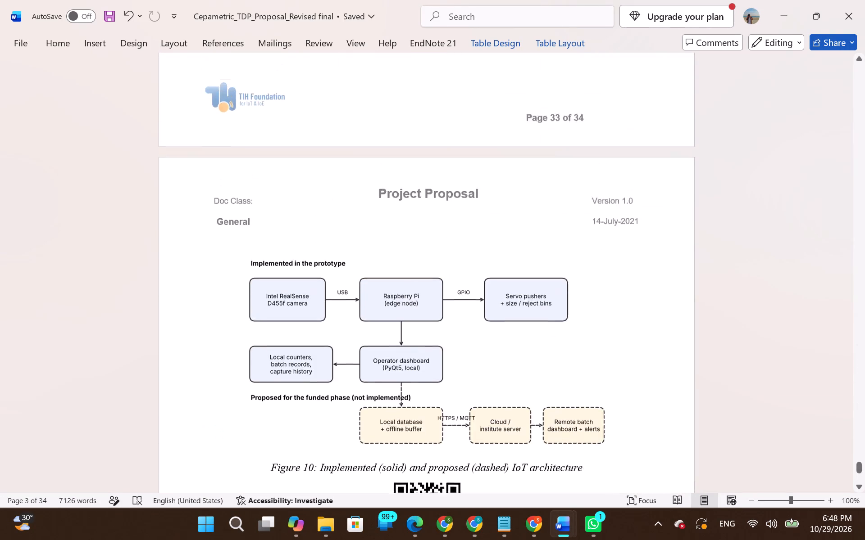
scroll(448, 204, "up", 3)
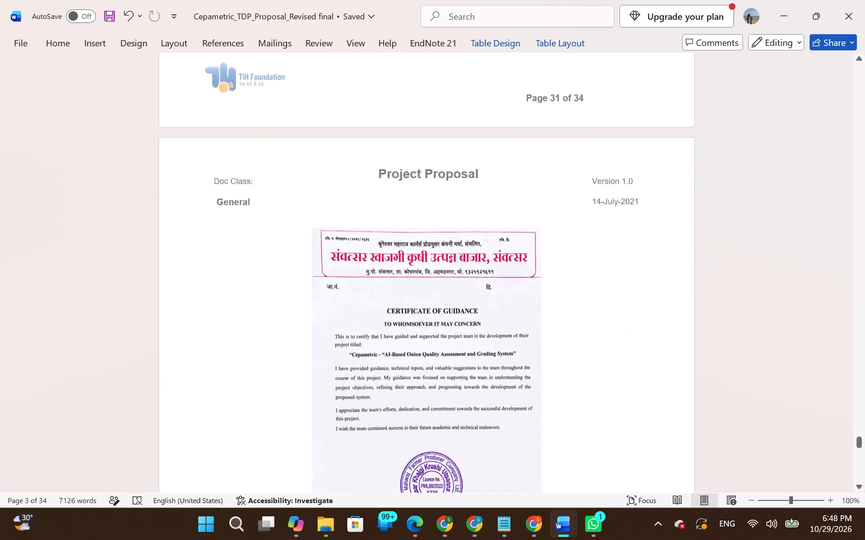
scroll(448, 204, "up", 2)
scroll(448, 204, "down", 1)
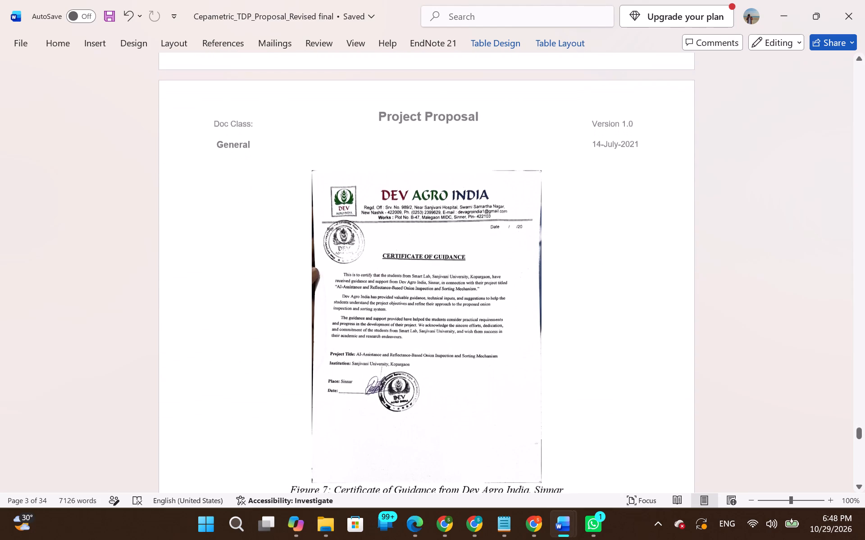
left_click(342, 224)
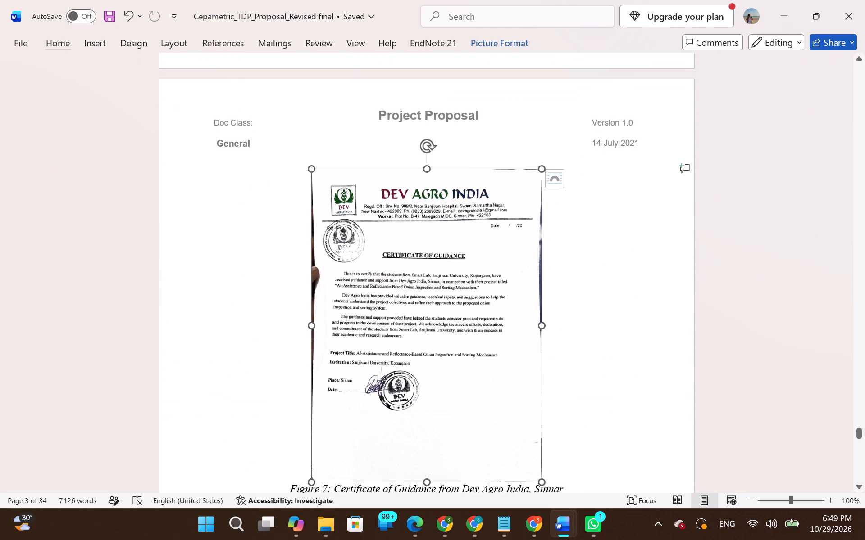
left_click(602, 223)
Enter "Dev Agro India" as the Name under Collaborator Details in the cover sheet table.
scroll(602, 223, "up", 17)
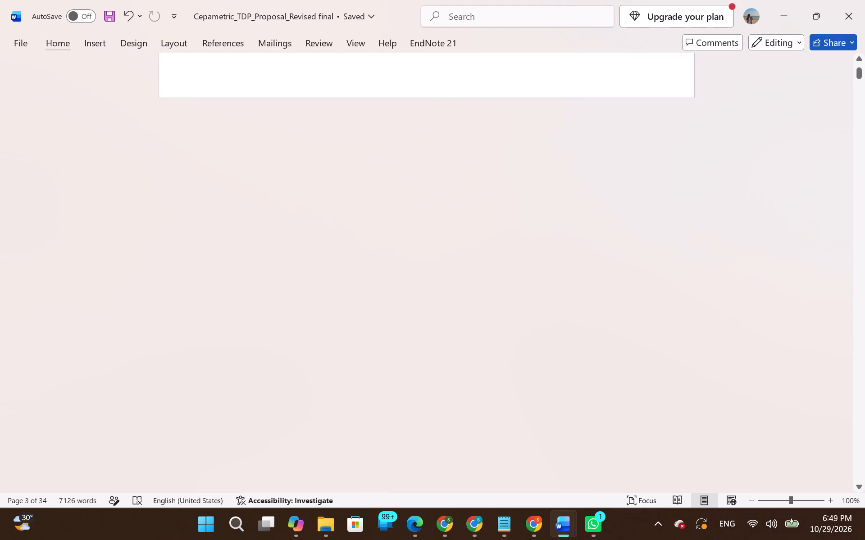
scroll(475, 337, "down", 6)
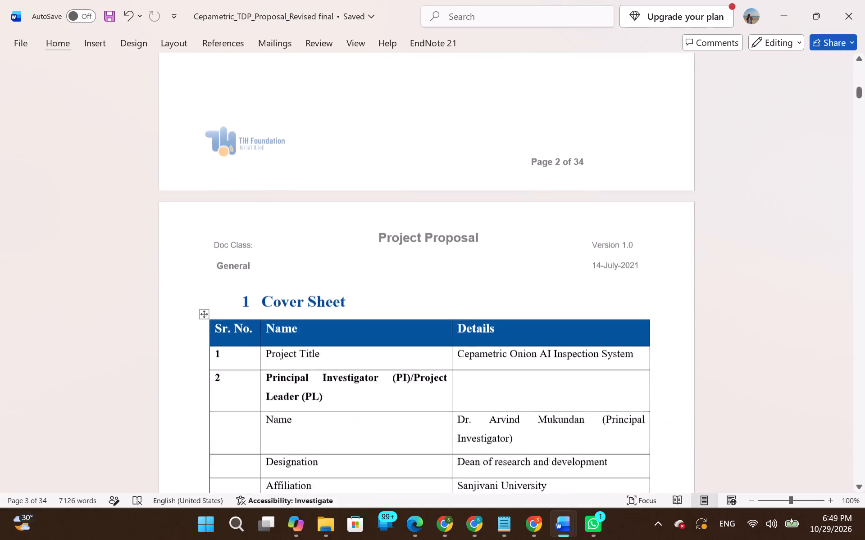
scroll(475, 337, "down", 3)
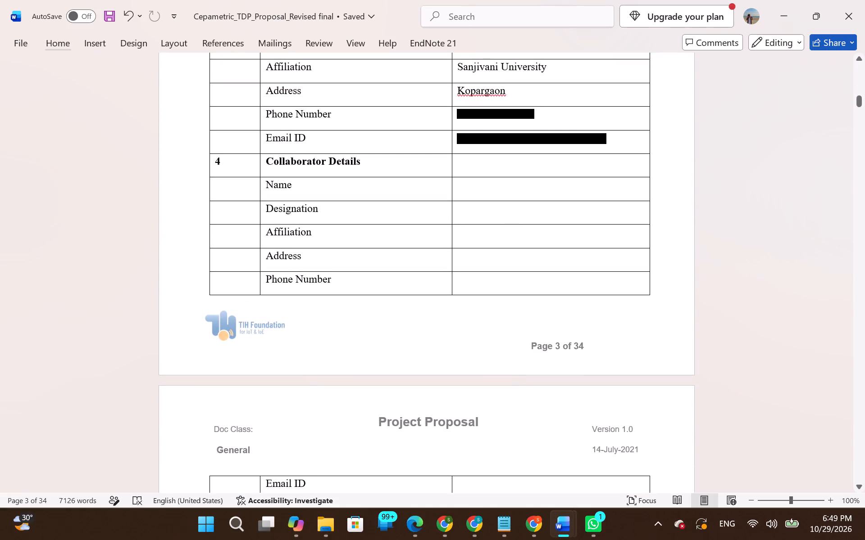
left_click(505, 190)
key("shift+d")
key("BackSpace")
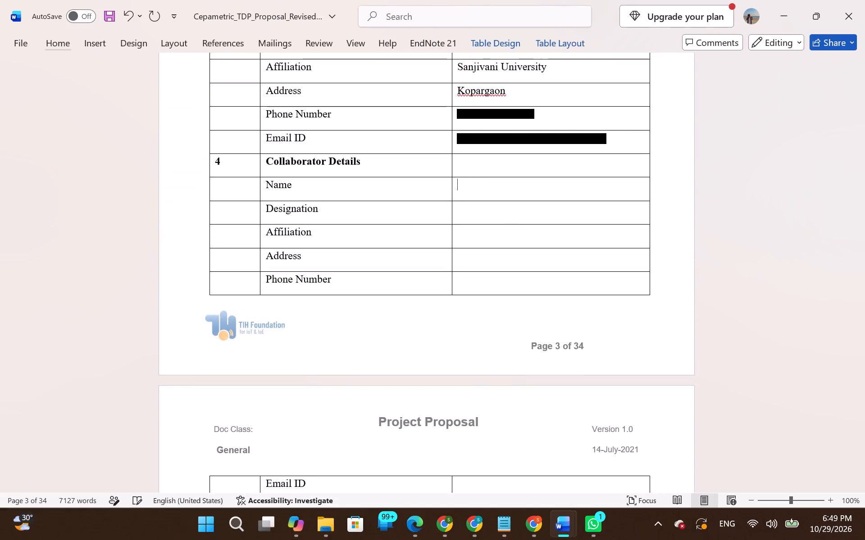
type("Dev")
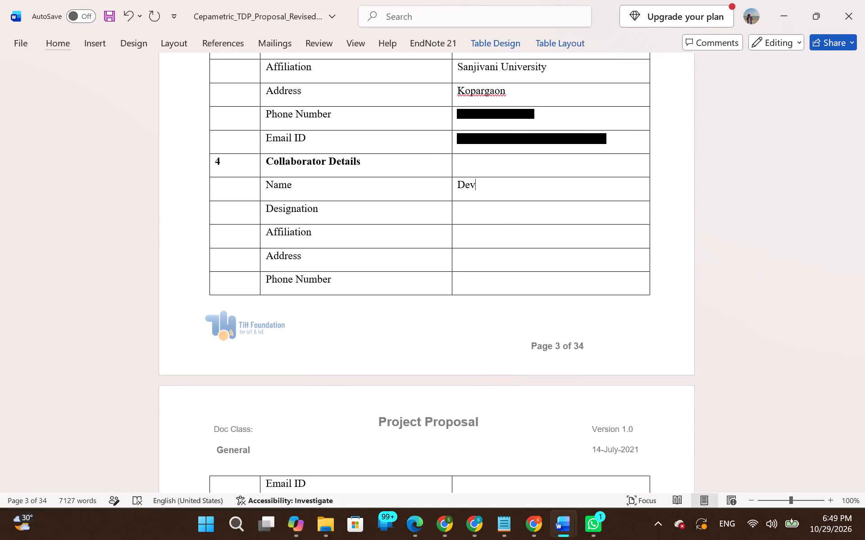
key("comma")
key("BackSpace")
type("Agro")
key("space")
key("BackSpace")
key("BackSpace")
key("BackSpace")
key("BackSpace")
key("BackSpace")
key("space")
type("Agro India")
key("space")
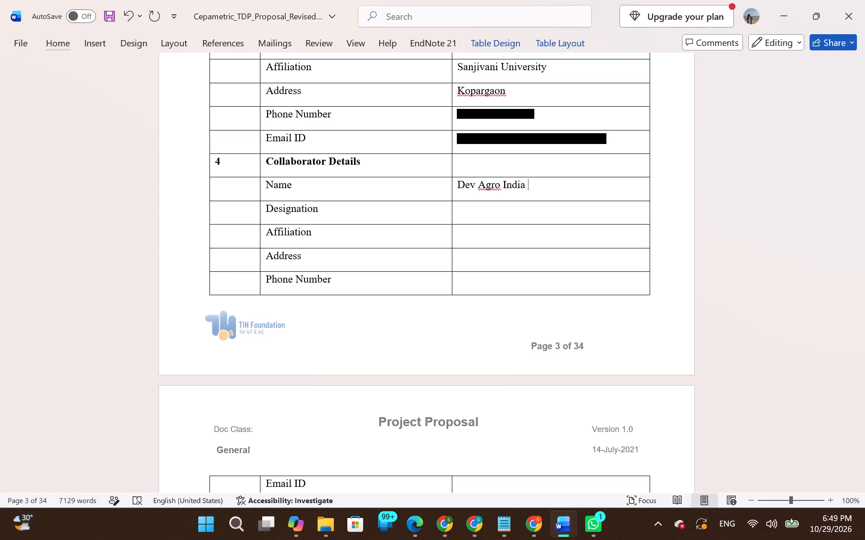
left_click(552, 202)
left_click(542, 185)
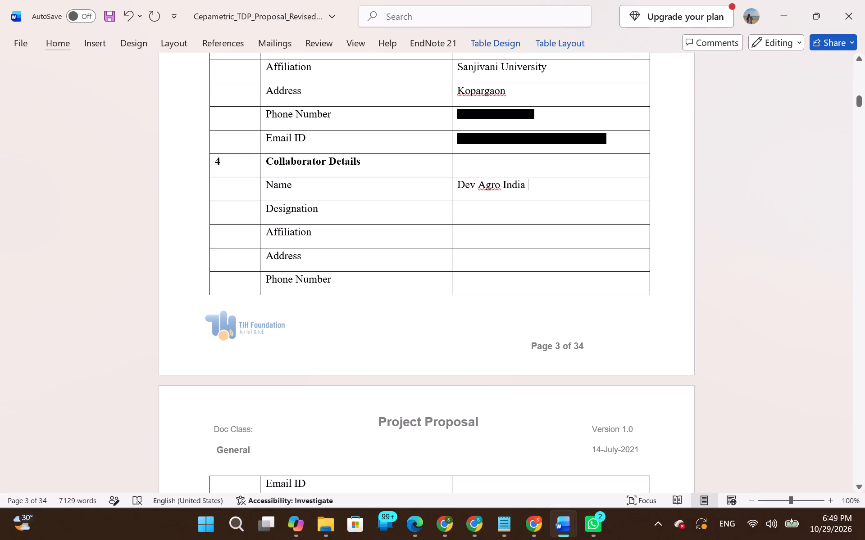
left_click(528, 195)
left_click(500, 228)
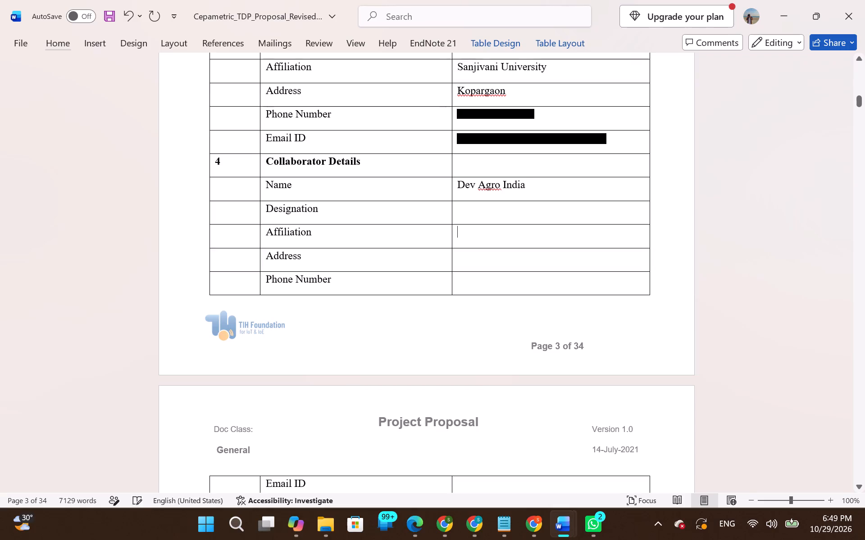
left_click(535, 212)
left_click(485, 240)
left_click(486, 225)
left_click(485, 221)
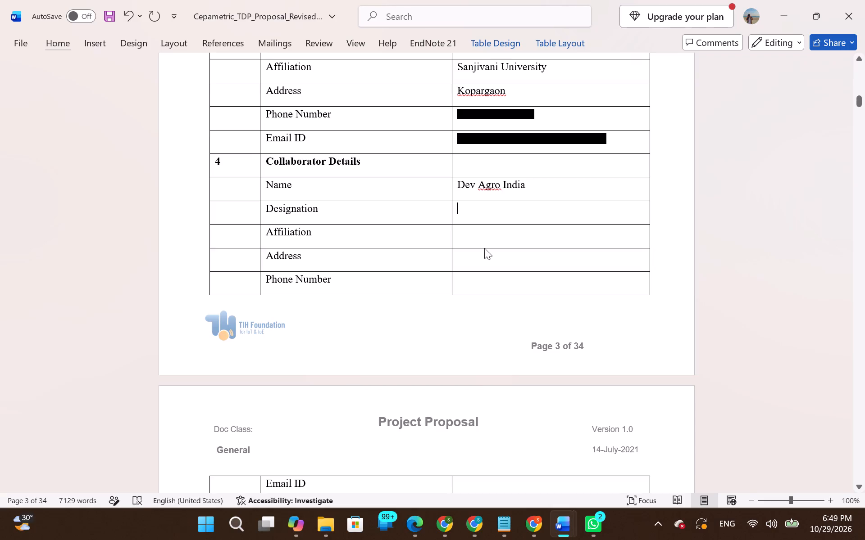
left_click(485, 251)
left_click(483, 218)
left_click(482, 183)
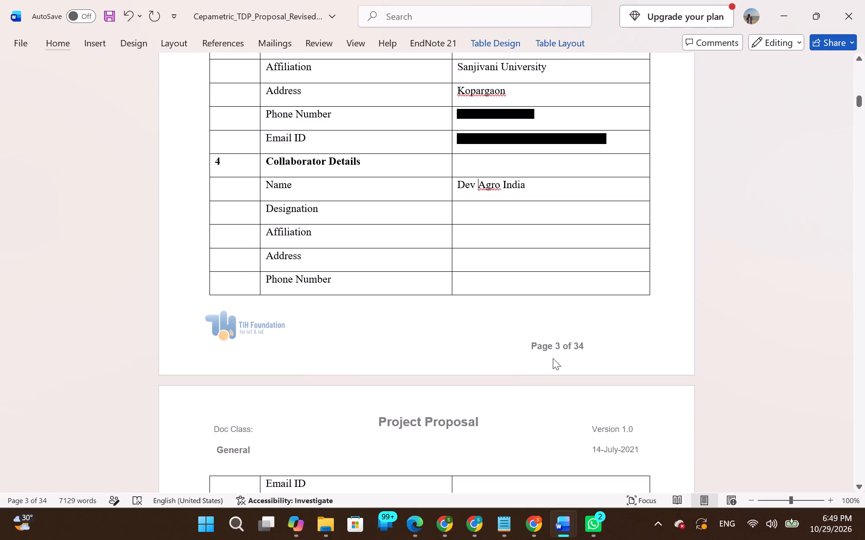
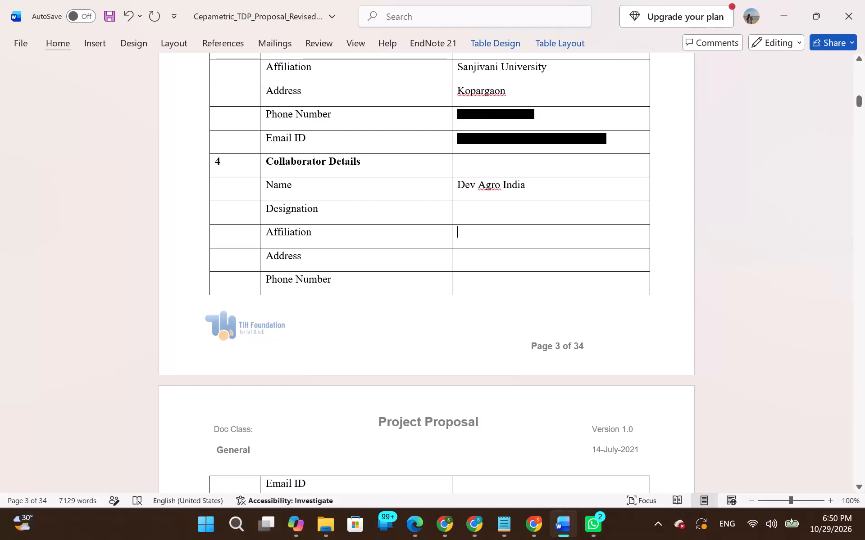
Enter "Industry Guidance" as the Designation under Collaborator Details in the cover sheet table.
left_click(500, 210)
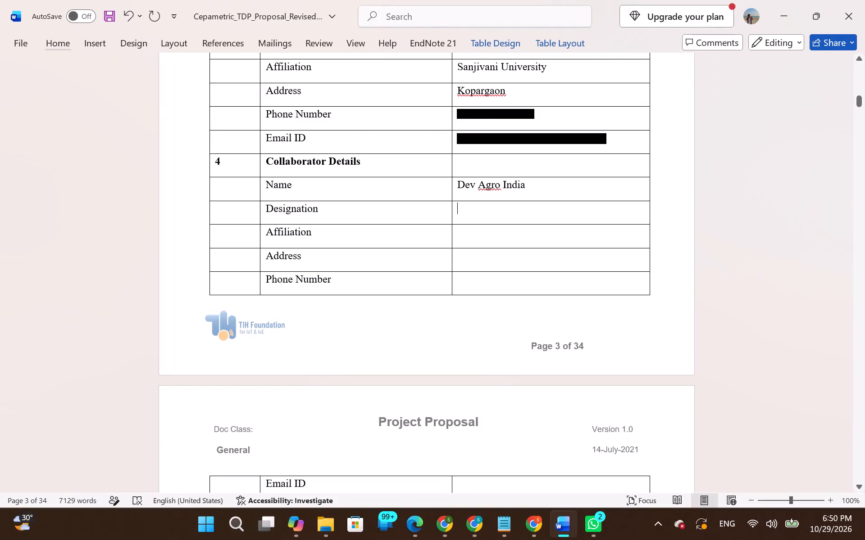
left_click(495, 231)
left_click(500, 205)
type("Ind")
type("ustr")
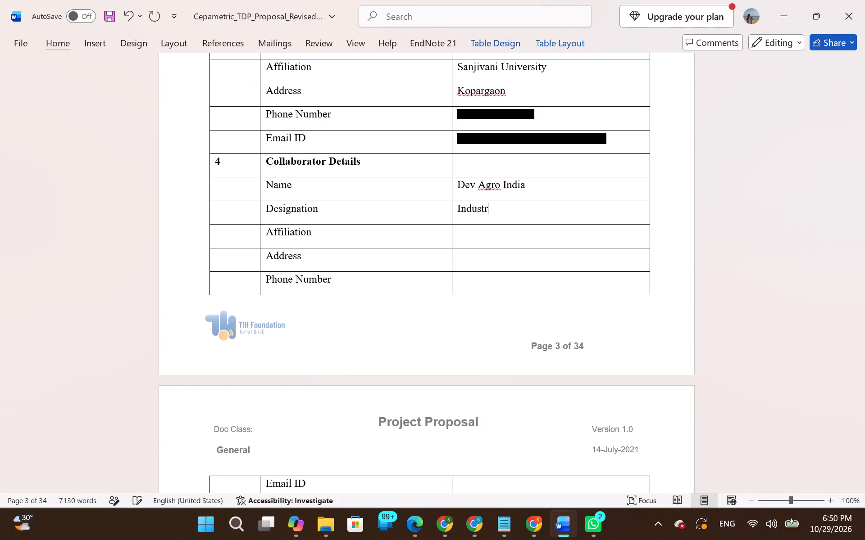
key("BackSpace")
type("ry Guidance")
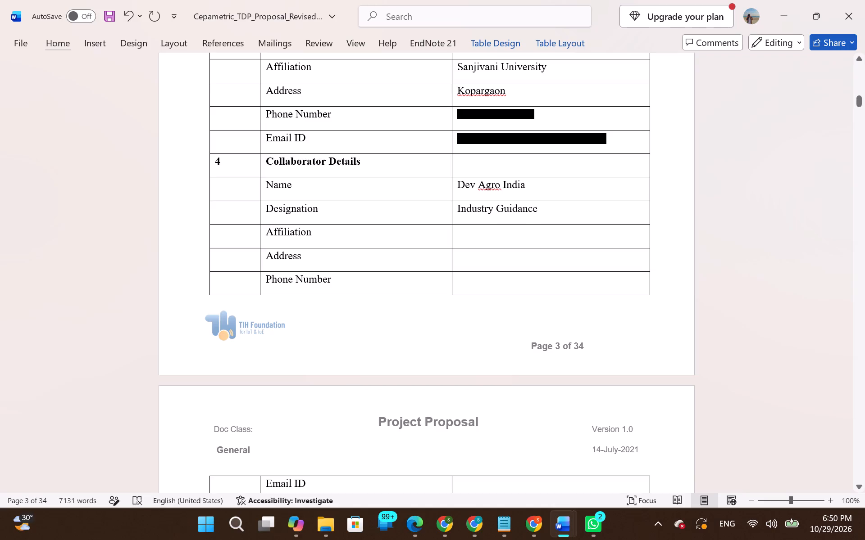
Start filling in the Affiliation entry under Collaborator Details in the cover sheet table.
left_click(474, 247)
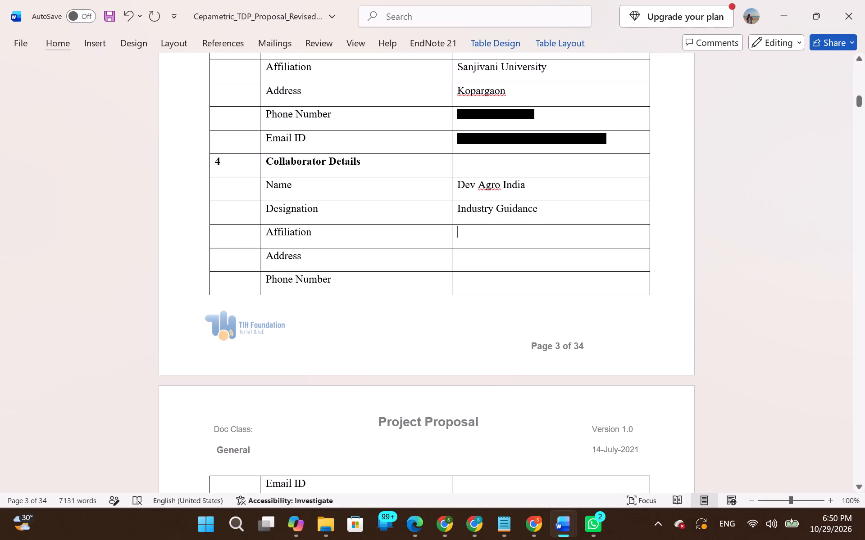
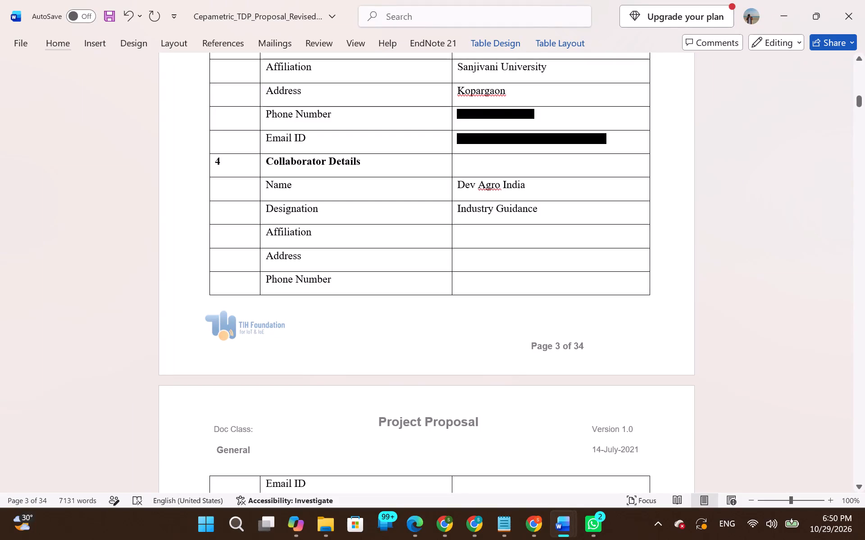
Switch from the Claude chat in Chrome back to the Cepametric TDP proposal in Word.
key("alt+Tab")
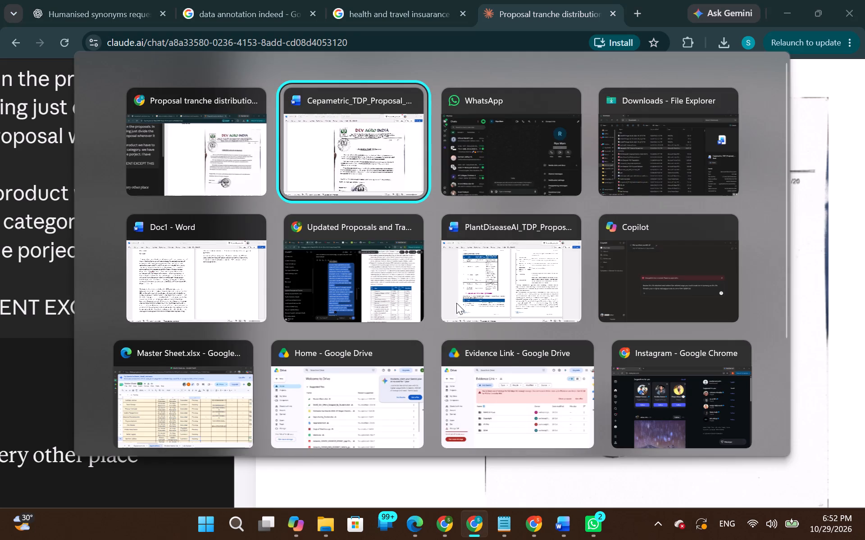
Switch back to the Cepametric proposal in Word and resume the collaborator's Address entry after "Srv No" in the cover sheet table.
left_click(209, 278, "alt")
scroll(401, 249, "up", 4)
key("alt+Tab")
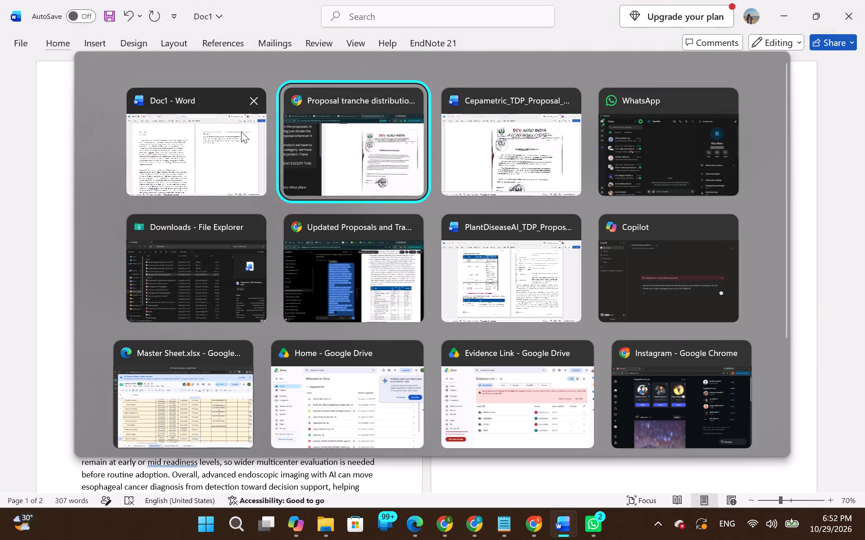
left_click(491, 148, "alt")
scroll(349, 200, "up", 20)
scroll(349, 200, "up", 20)
scroll(349, 200, "up", 20)
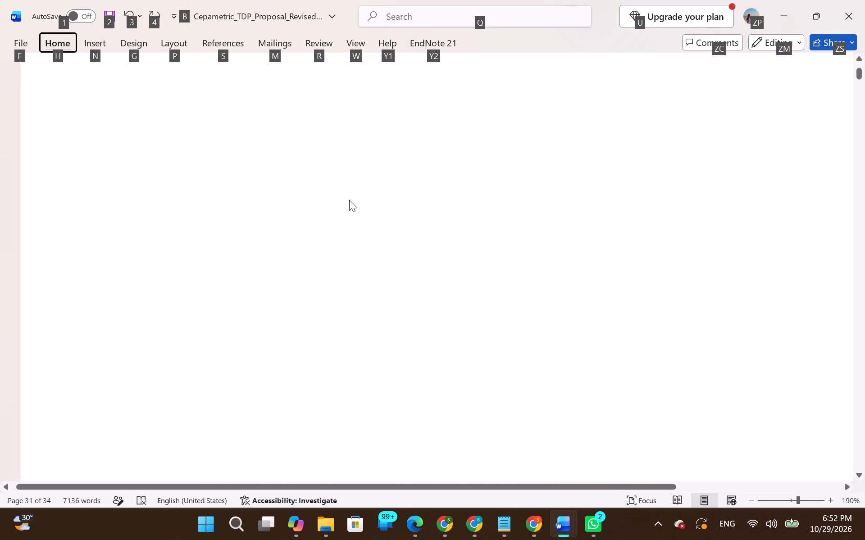
scroll(349, 200, "up", 20)
scroll(349, 200, "up", 16)
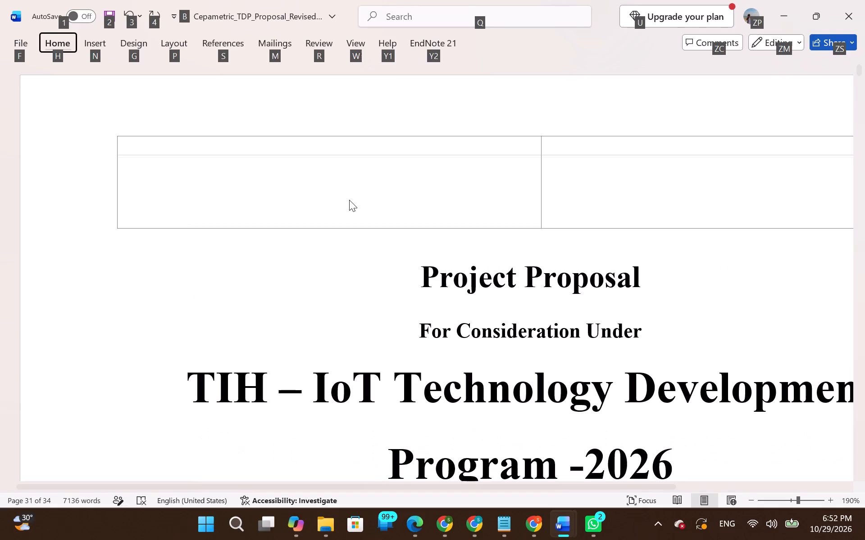
scroll(349, 200, "down", 2)
scroll(349, 200, "down", 3, "ctrl")
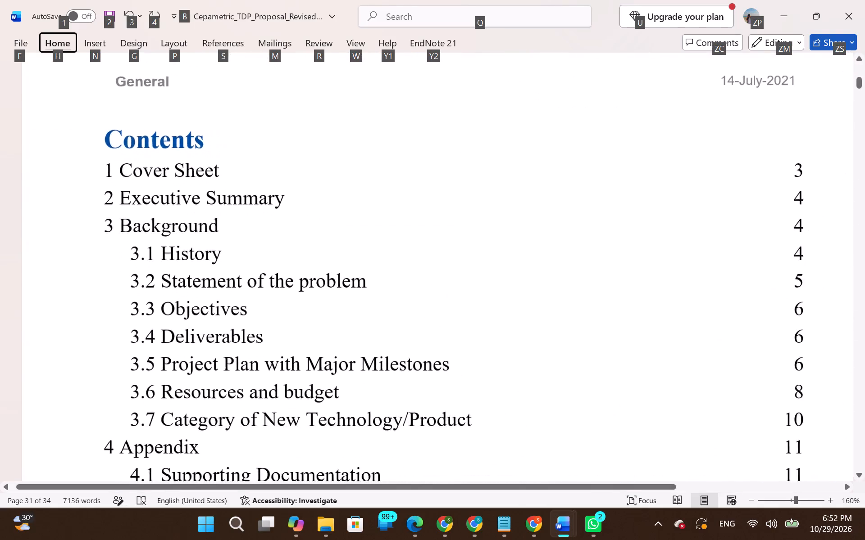
scroll(349, 200, "down", 5, "ctrl")
scroll(349, 200, "down", 3)
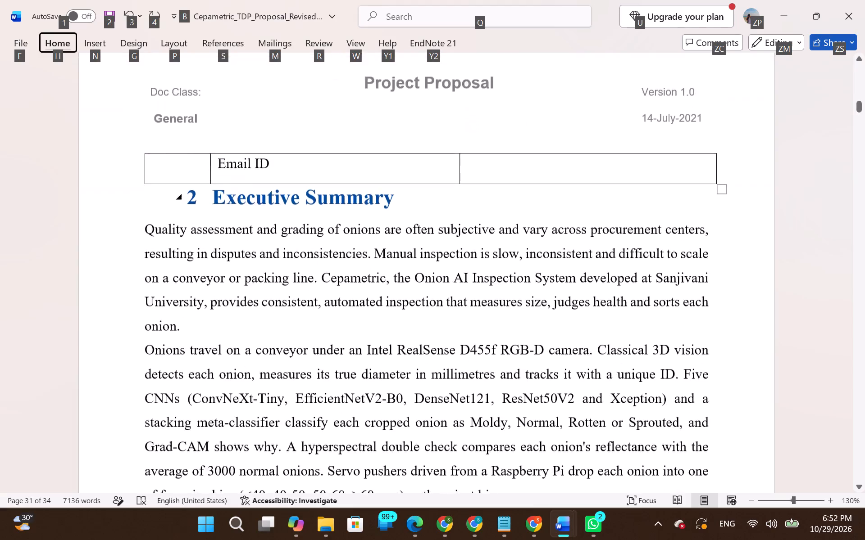
scroll(349, 200, "down", 1)
scroll(349, 200, "up", 1)
scroll(349, 200, "down", 1)
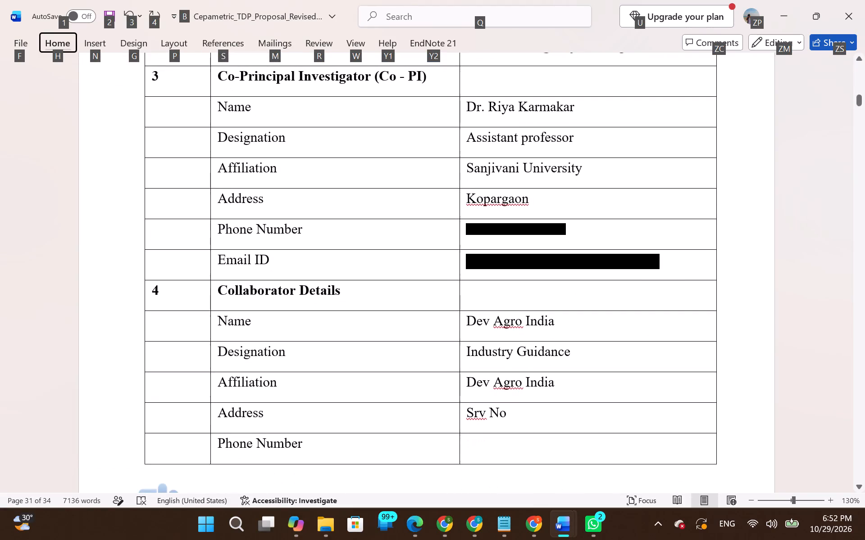
left_click(523, 414)
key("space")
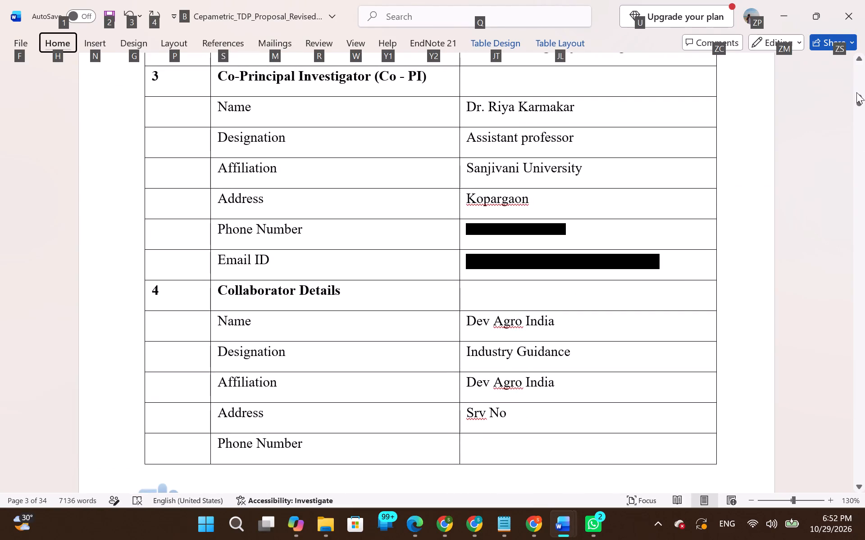
Check the registered office address on the Dev Agro India Certificate of Guidance near the end of the proposal.
left_click_drag(857, 95, 855, 287)
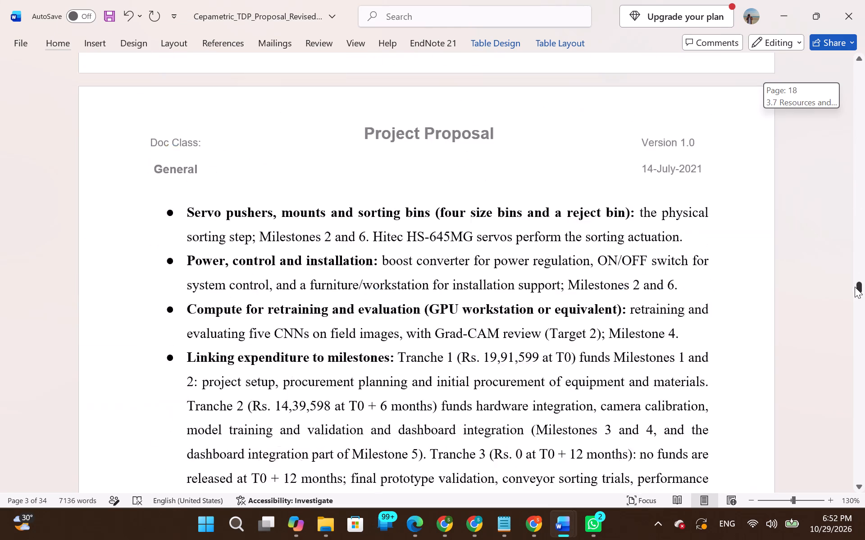
left_click_drag(855, 287, 854, 481)
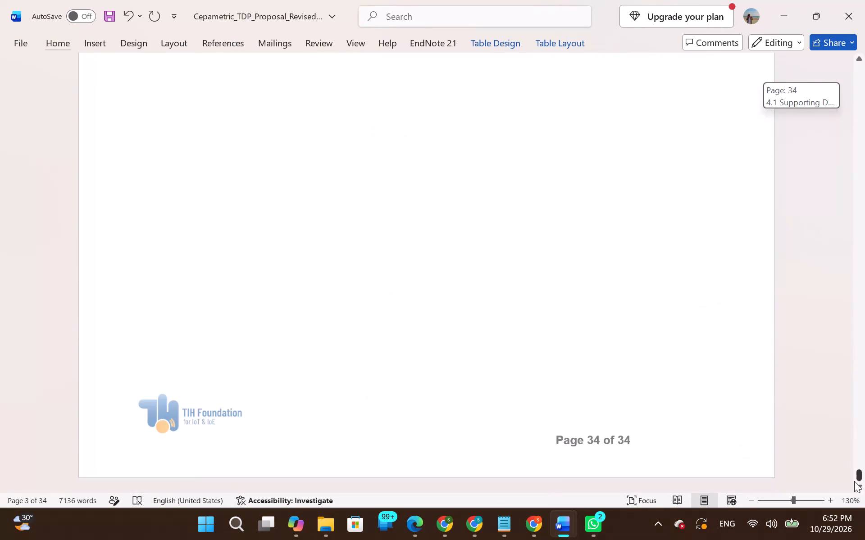
left_click_drag(854, 481, 852, 506)
scroll(548, 313, "up", 7)
scroll(548, 313, "down", 1)
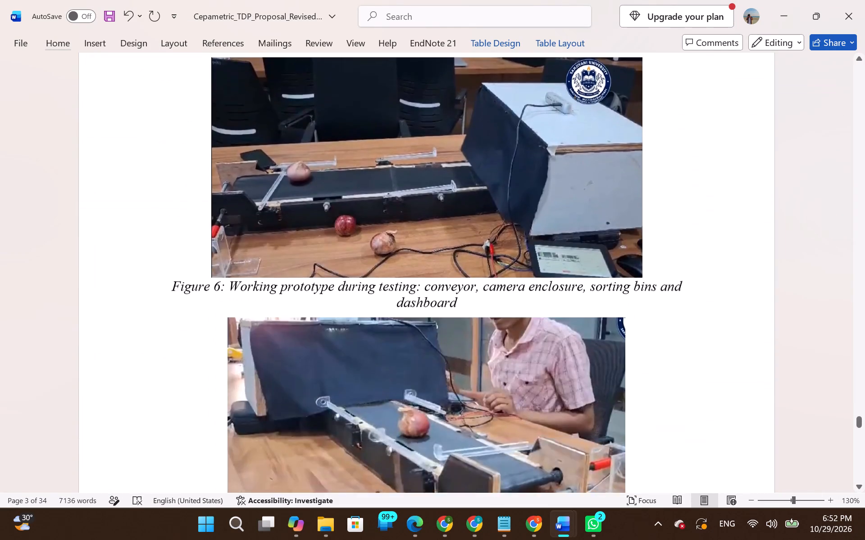
scroll(548, 313, "down", 3)
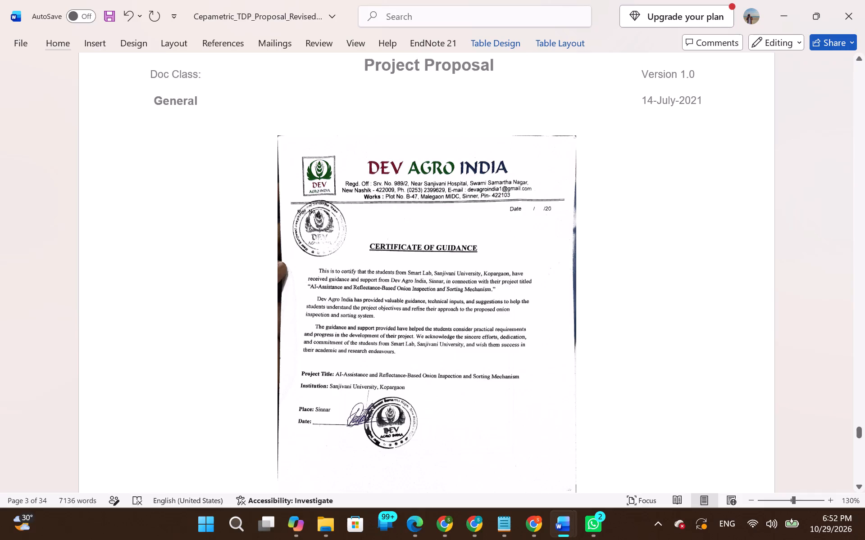
Add the survey number from the certificate letterhead, followed by a comma, to the collaborator's Address in the cover sheet.
scroll(432, 199, "up", 20)
scroll(432, 199, "up", 20)
scroll(432, 199, "up", 1)
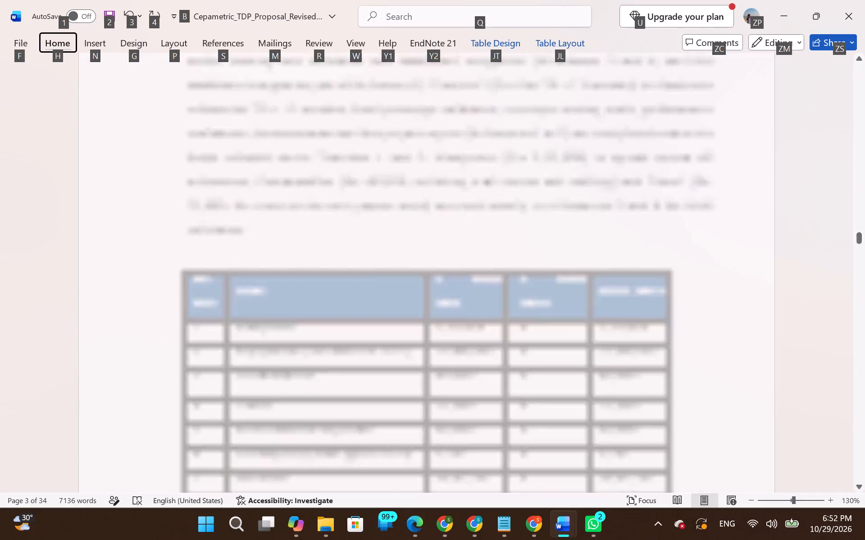
scroll(432, 199, "up", 20)
scroll(432, 199, "up", 20)
scroll(432, 199, "up", 19)
scroll(373, 376, "down", 4)
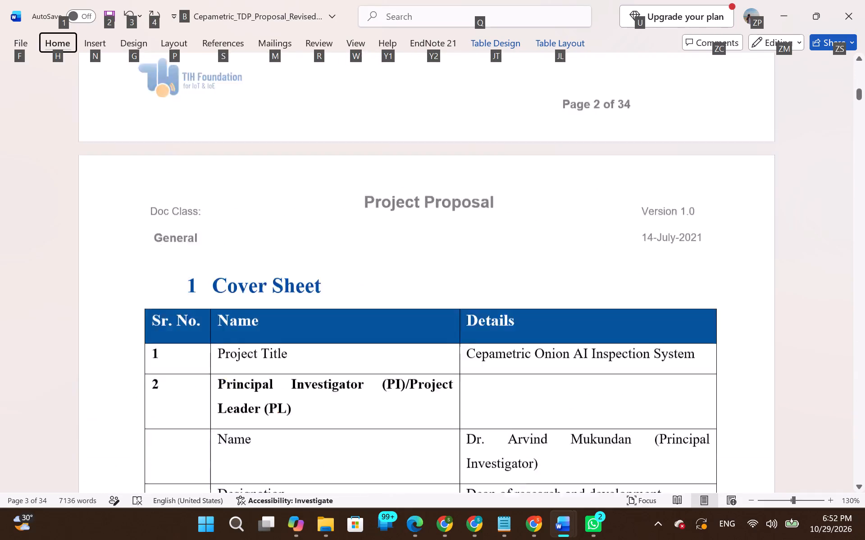
scroll(373, 376, "down", 2)
left_click(515, 439)
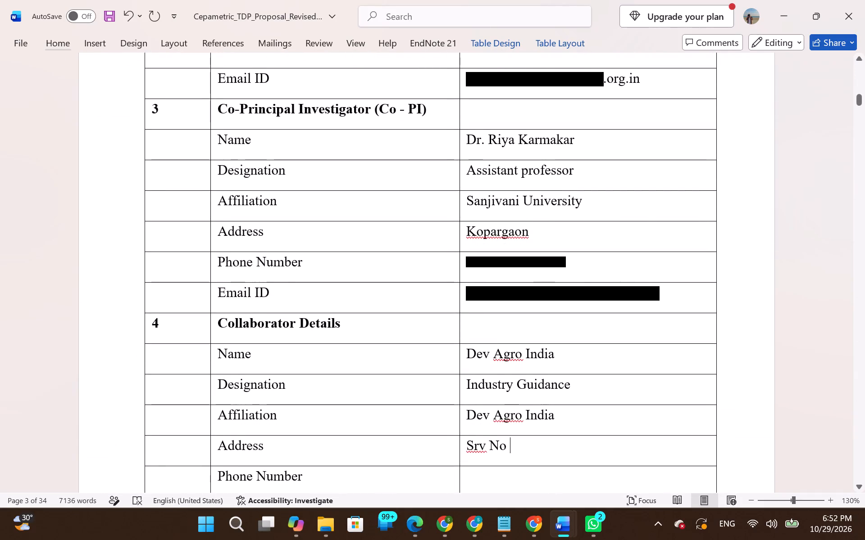
key("8")
key("BackSpace")
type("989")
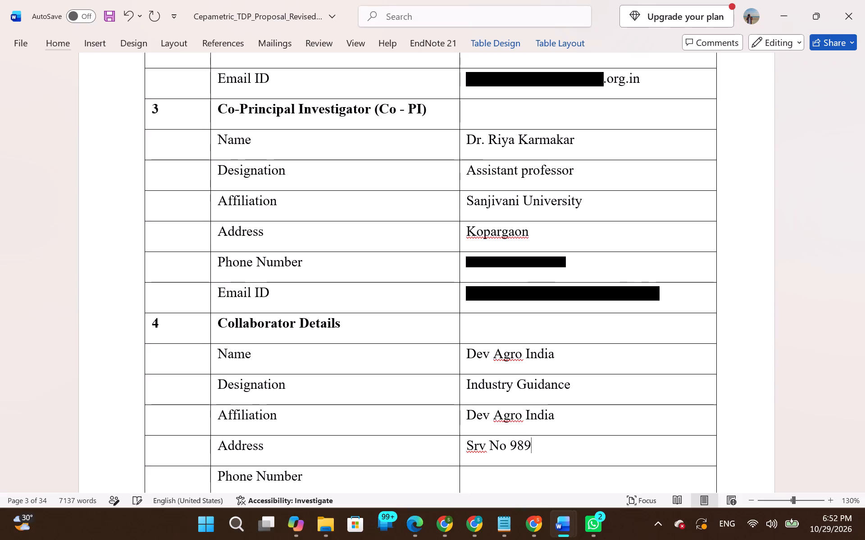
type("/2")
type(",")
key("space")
Find the Dev Agro India Certificate of Guidance near the end of the proposal and read its registered office address.
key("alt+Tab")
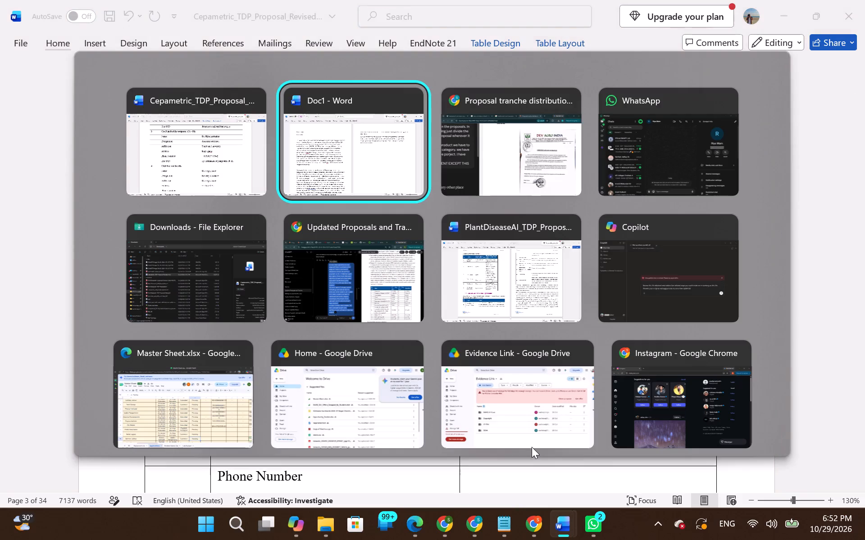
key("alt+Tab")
scroll(484, 355, "down", 1)
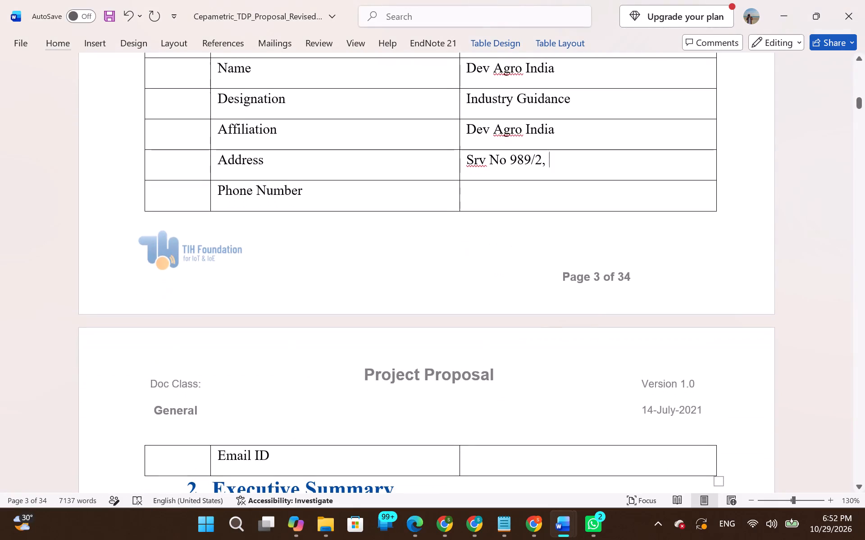
left_click_drag(860, 106, 864, 304)
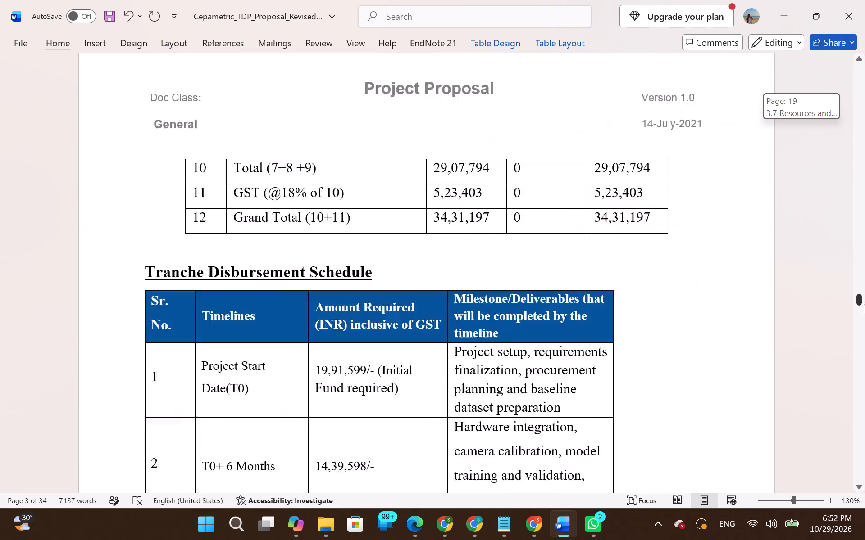
left_click_drag(864, 304, 860, 479)
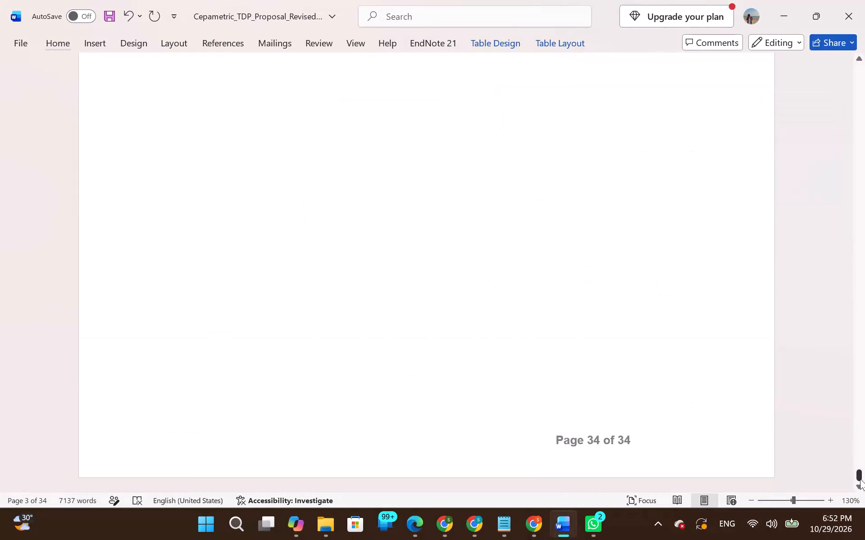
scroll(546, 335, "up", 15)
scroll(546, 335, "down", 4)
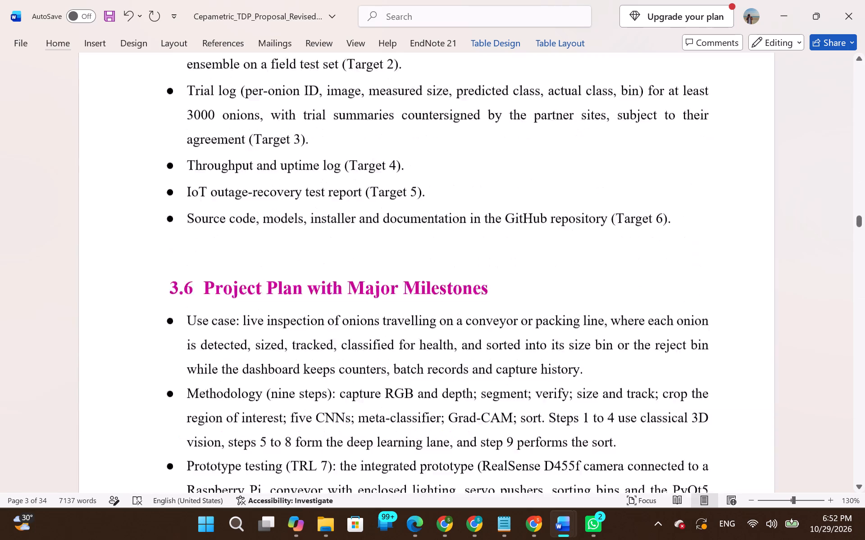
scroll(546, 335, "down", 5)
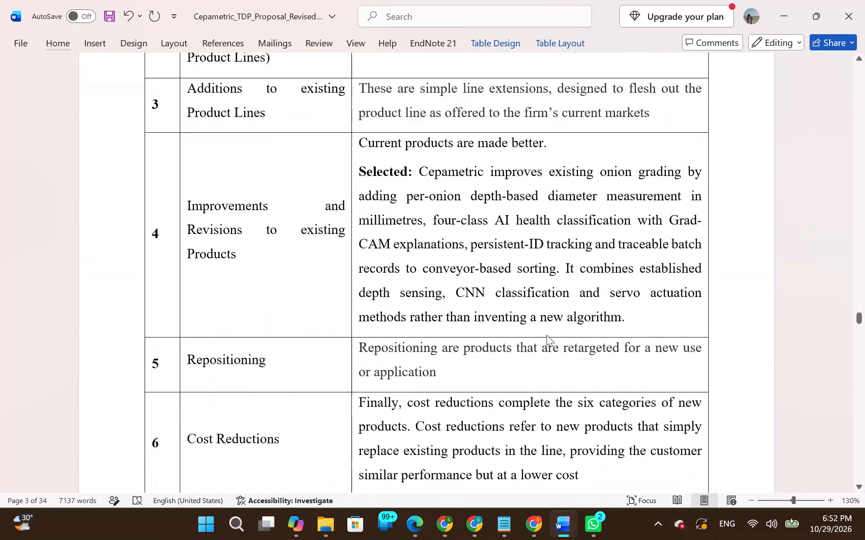
scroll(546, 335, "down", 4)
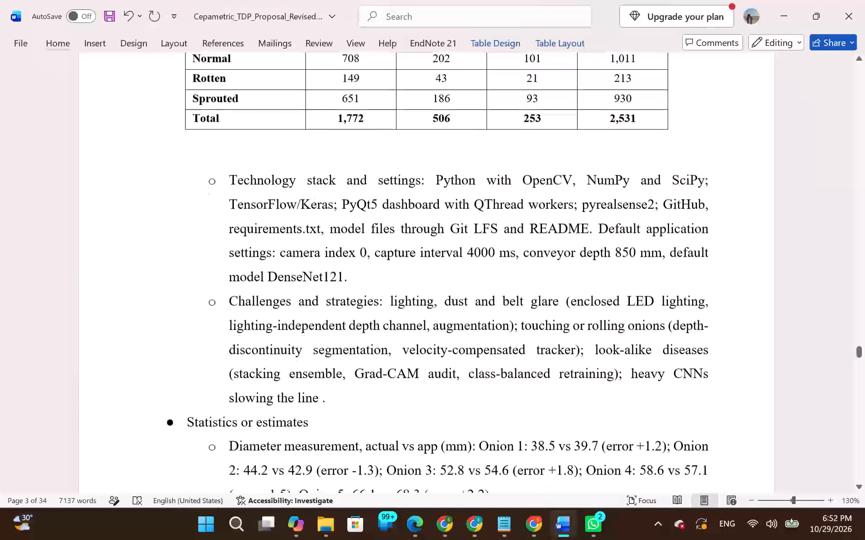
scroll(546, 335, "down", 7)
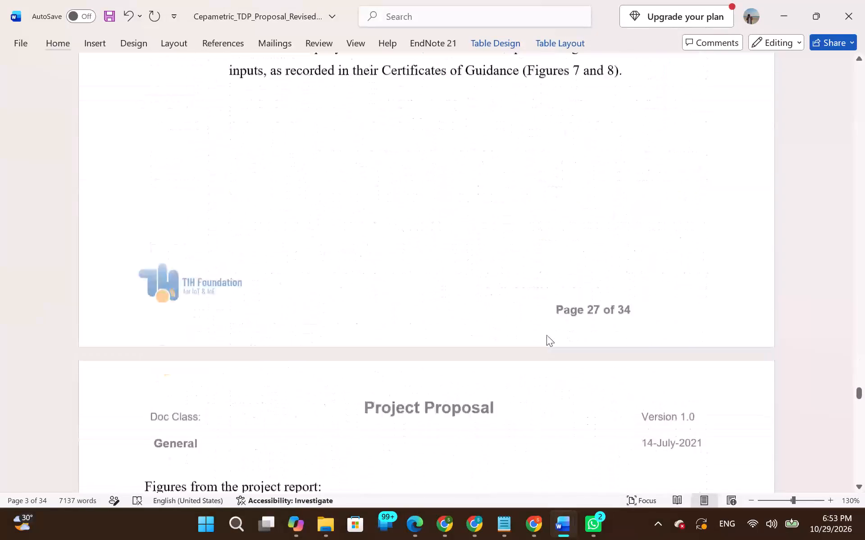
scroll(546, 335, "down", 6)
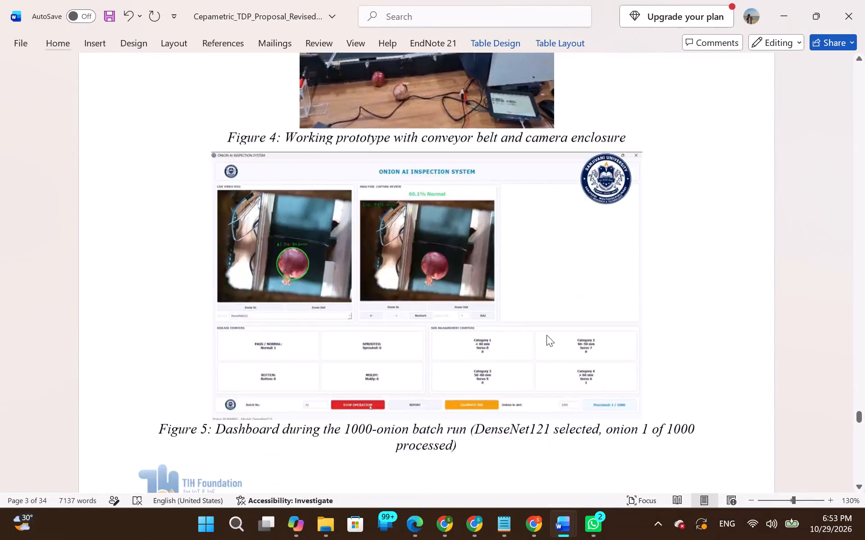
scroll(546, 335, "down", 5)
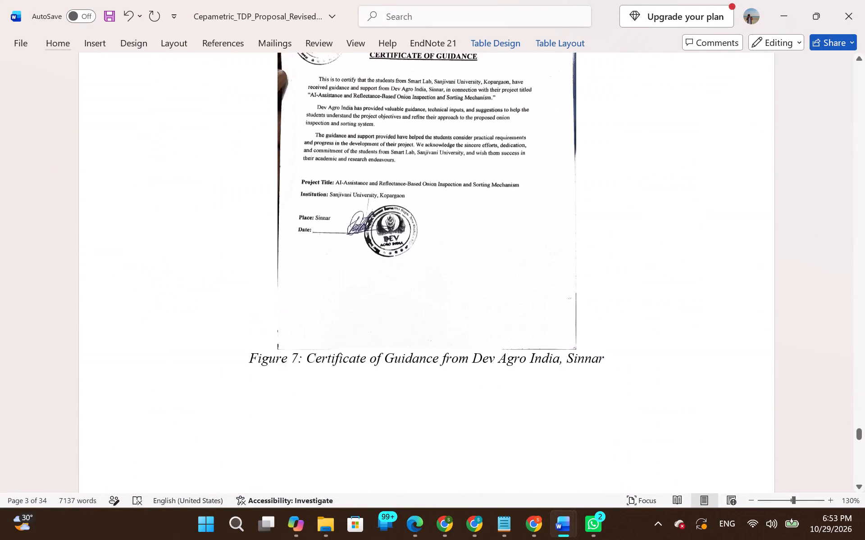
scroll(546, 335, "down", 2)
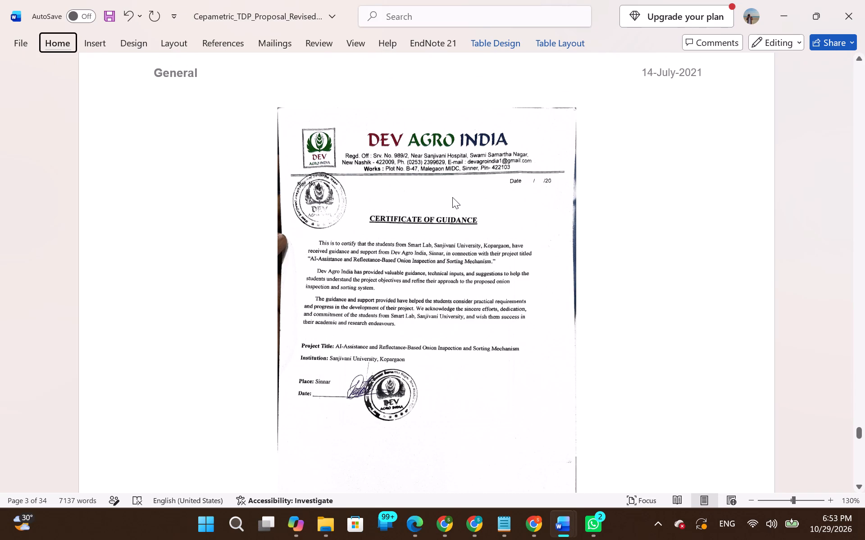
key("alt+Tab")
key("alt+Tab")
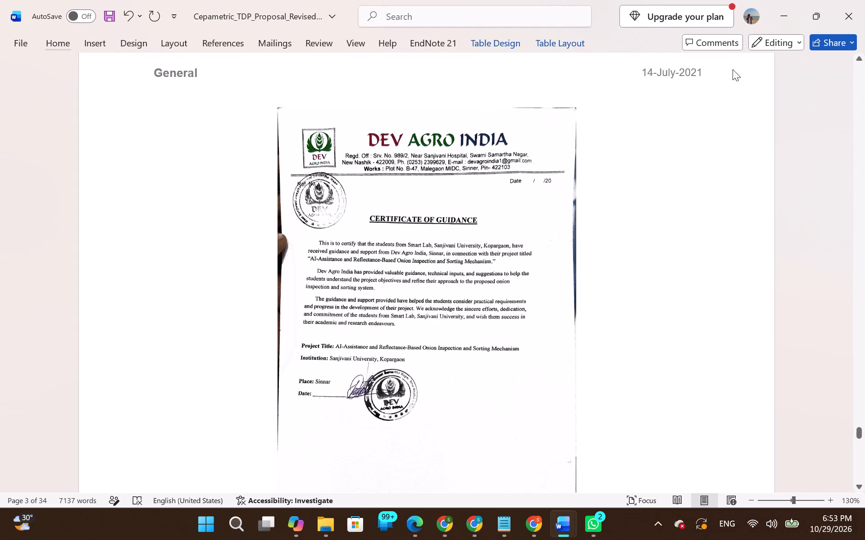
Add the first words of the landmark, up to "Sanjivani", after the survey number in the collaborator's Address on the cover sheet.
scroll(404, 342, "up", 20)
scroll(404, 342, "up", 12)
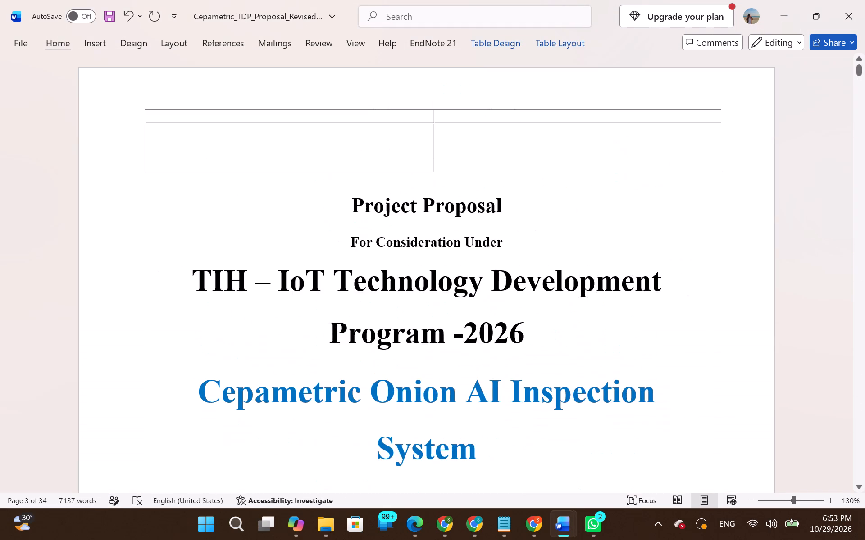
scroll(402, 303, "down", 6)
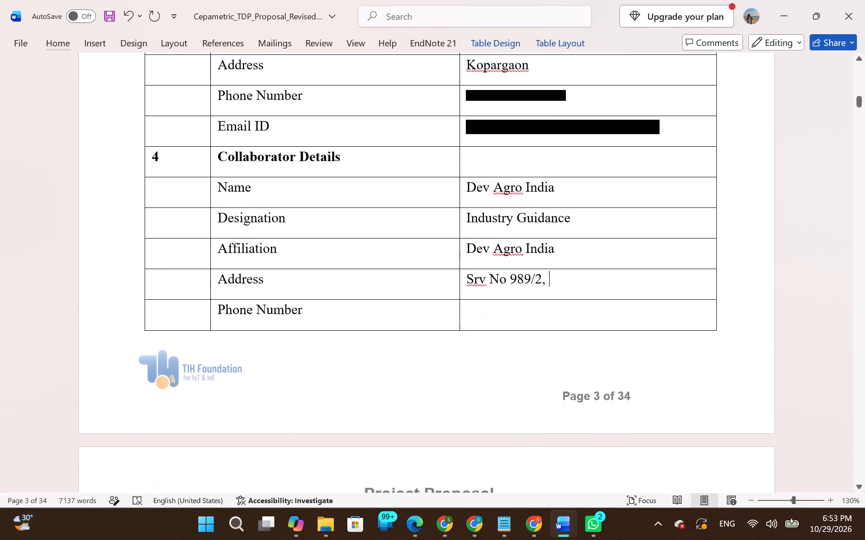
key("n")
key("BackSpace")
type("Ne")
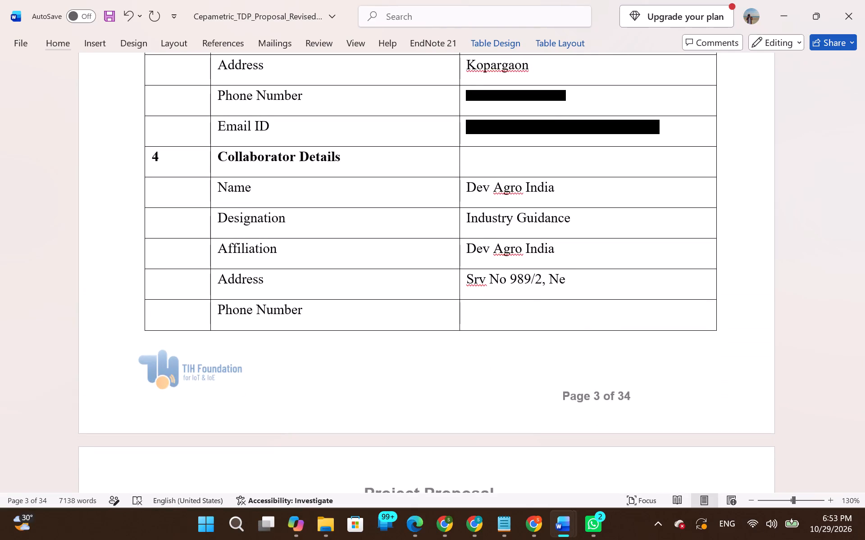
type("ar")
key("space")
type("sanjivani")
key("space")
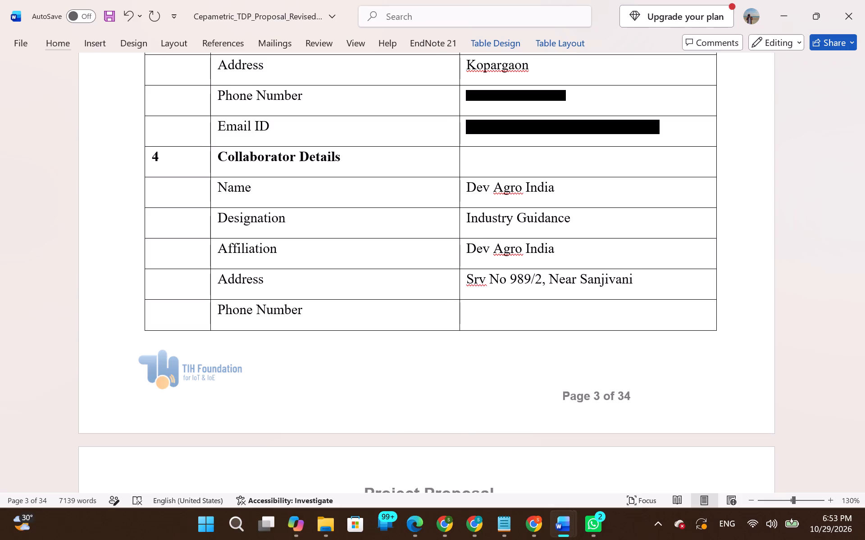
Recheck the Dev Agro India certificate letterhead and complete the landmark in the collaborator's Address with "hospital".
scroll(566, 280, "up", 20)
scroll(566, 280, "up", 4)
scroll(566, 280, "down", 8)
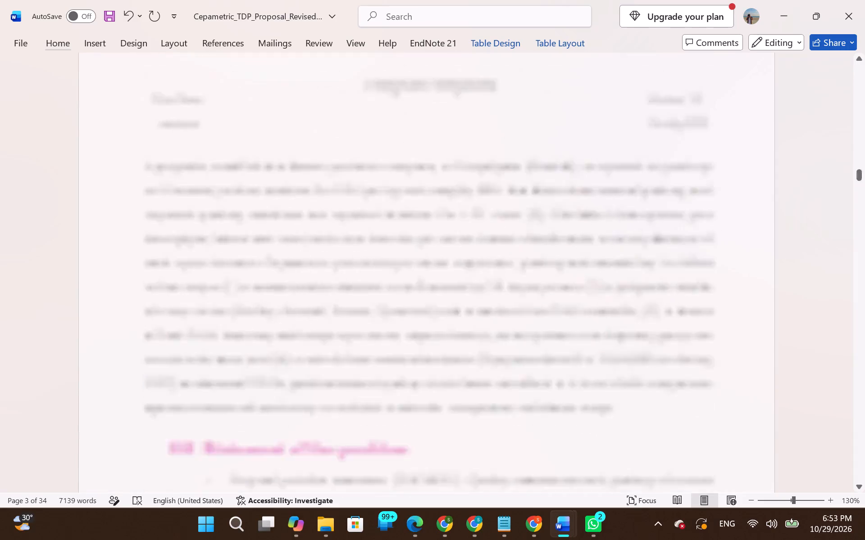
scroll(566, 280, "down", 17)
scroll(566, 280, "up", 5)
scroll(566, 280, "down", 1)
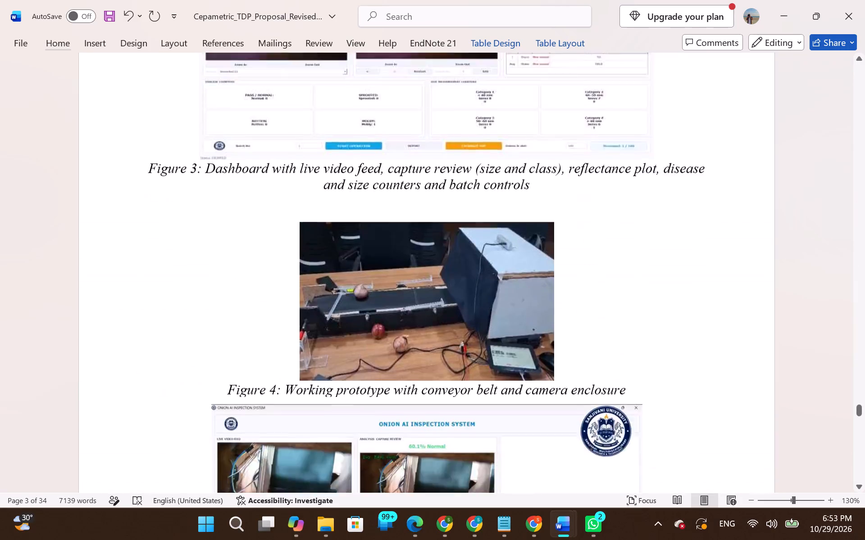
scroll(566, 280, "down", 4)
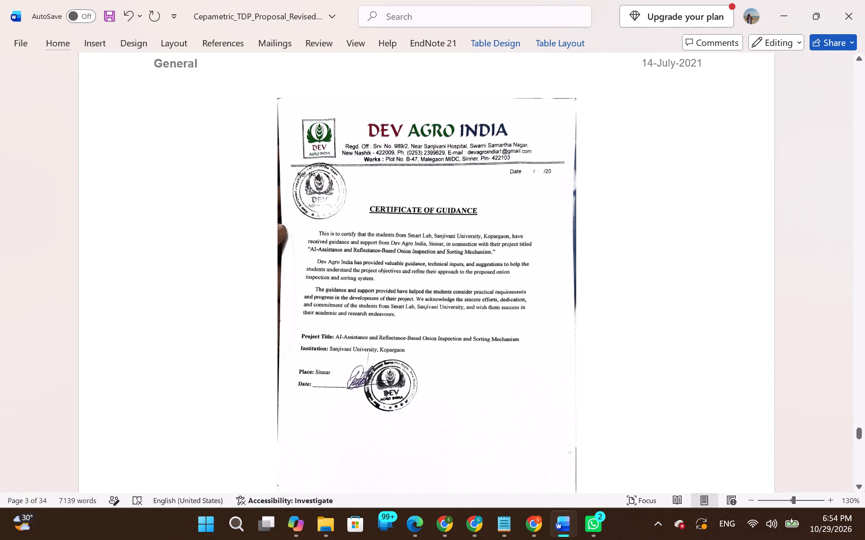
scroll(507, 156, "up", 8)
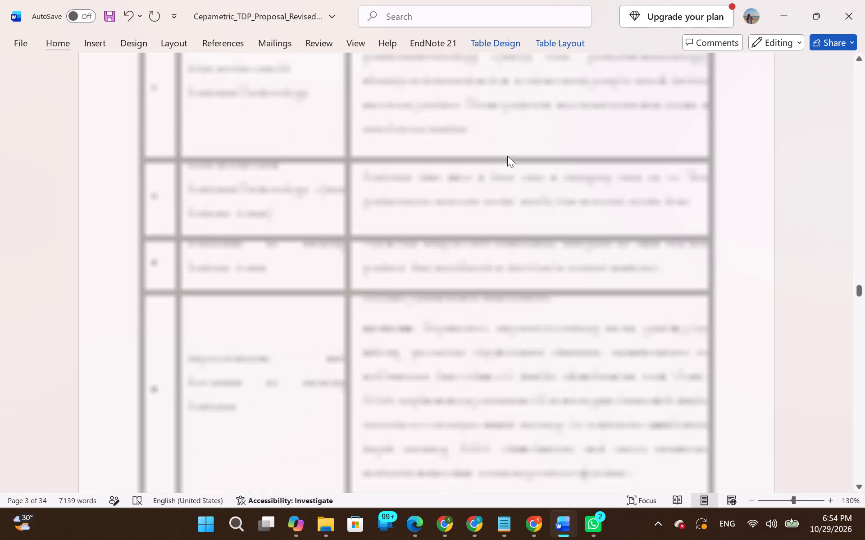
scroll(507, 156, "up", 15)
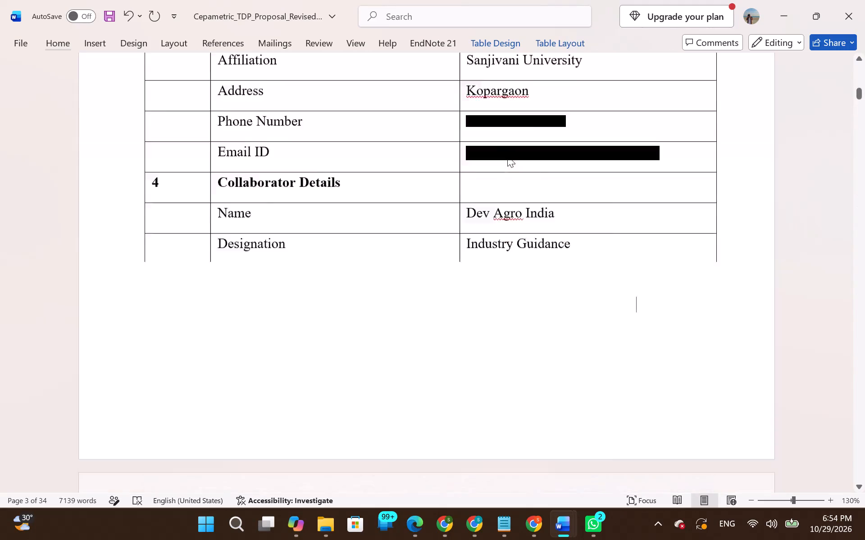
scroll(507, 156, "down", 2)
scroll(507, 156, "up", 2)
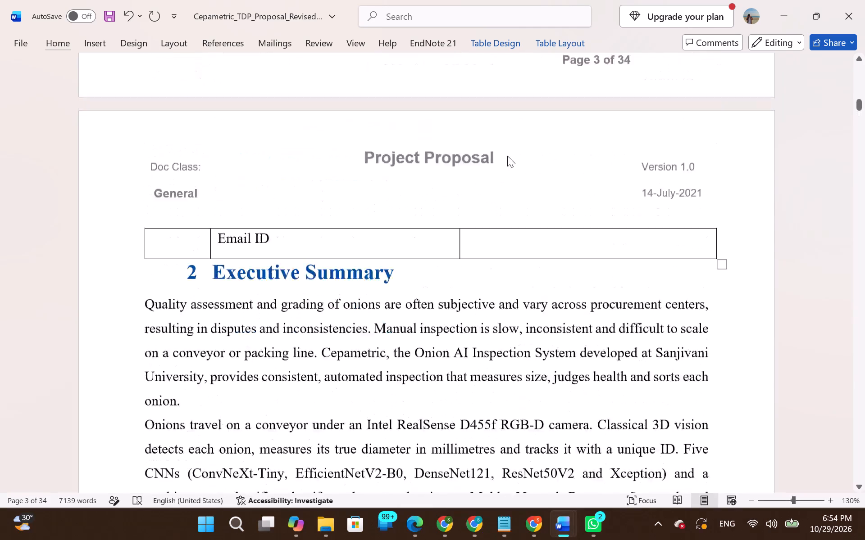
scroll(507, 156, "up", 1)
left_click(640, 117)
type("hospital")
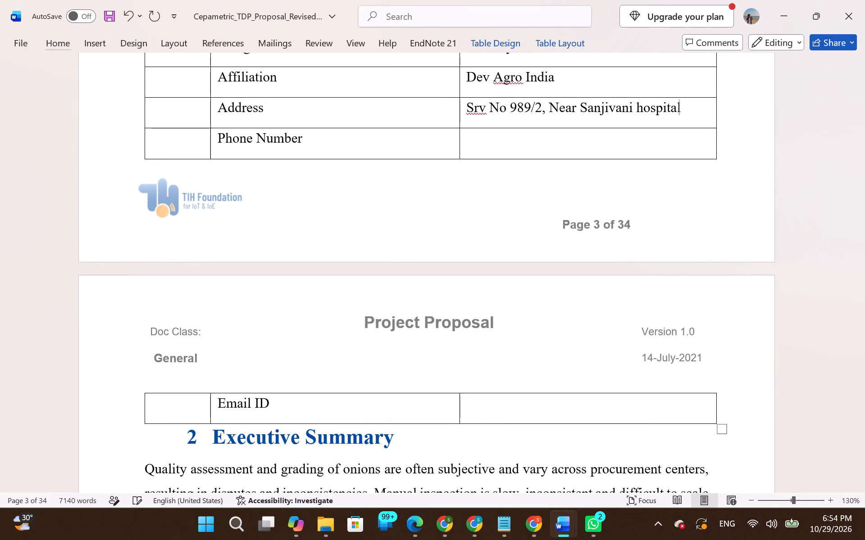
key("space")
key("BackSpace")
Add the locality and city from the certificate letterhead to the collaborator's Address, separated by commas and without a closing full stop.
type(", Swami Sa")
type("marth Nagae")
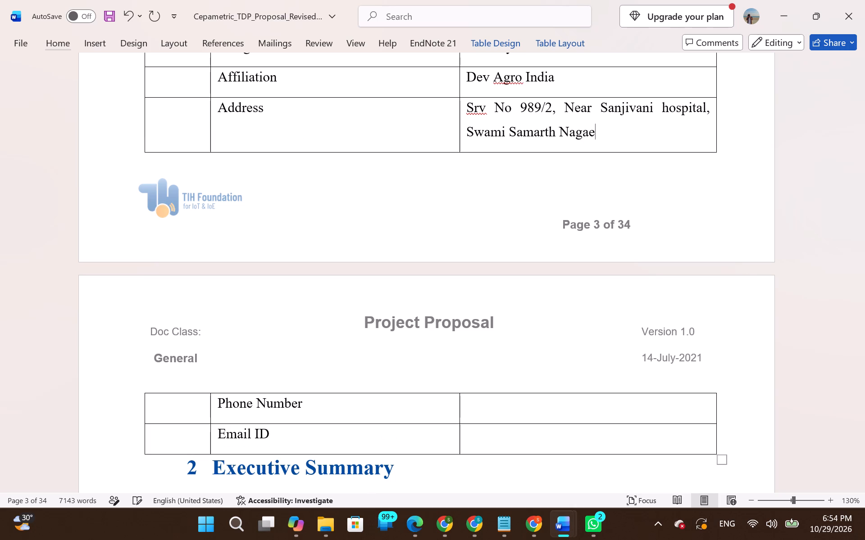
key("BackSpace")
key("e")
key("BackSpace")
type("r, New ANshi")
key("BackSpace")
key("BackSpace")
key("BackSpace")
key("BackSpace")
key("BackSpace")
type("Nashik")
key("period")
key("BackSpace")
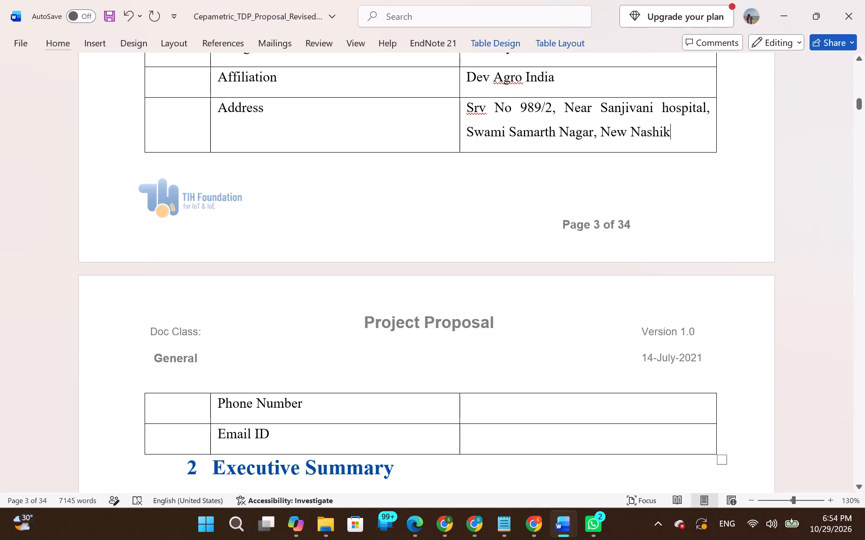
Examine the Dev Agro India Certificate of Guidance letterhead again for the collaborator's remaining address and contact details.
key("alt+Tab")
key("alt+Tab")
scroll(454, 190, "down", 9)
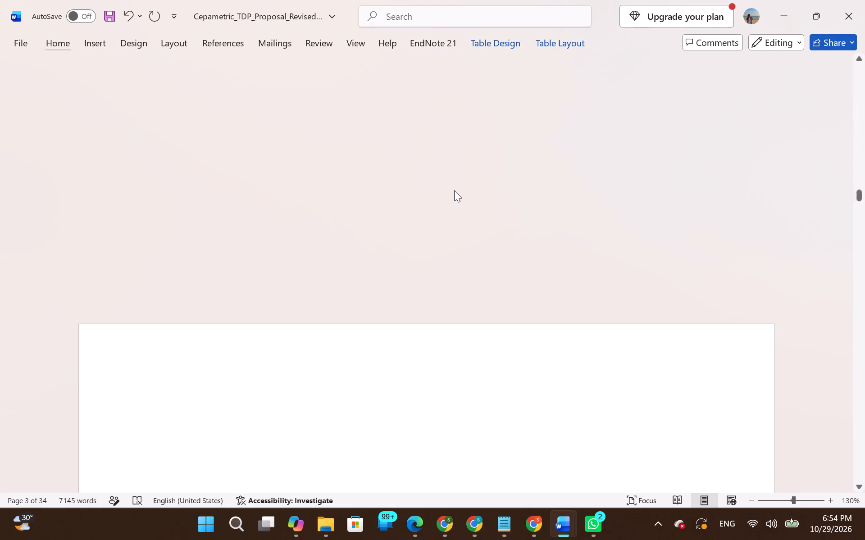
scroll(454, 190, "down", 14)
scroll(454, 190, "up", 2)
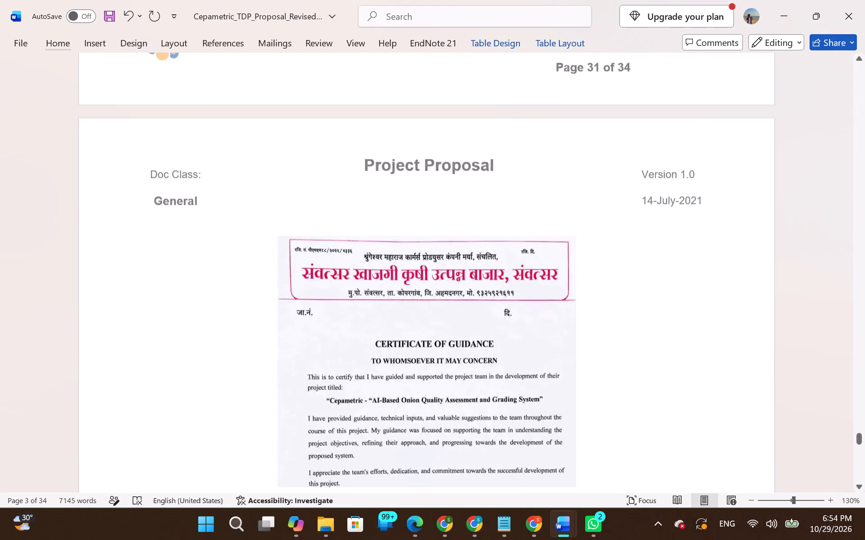
scroll(454, 190, "up", 3)
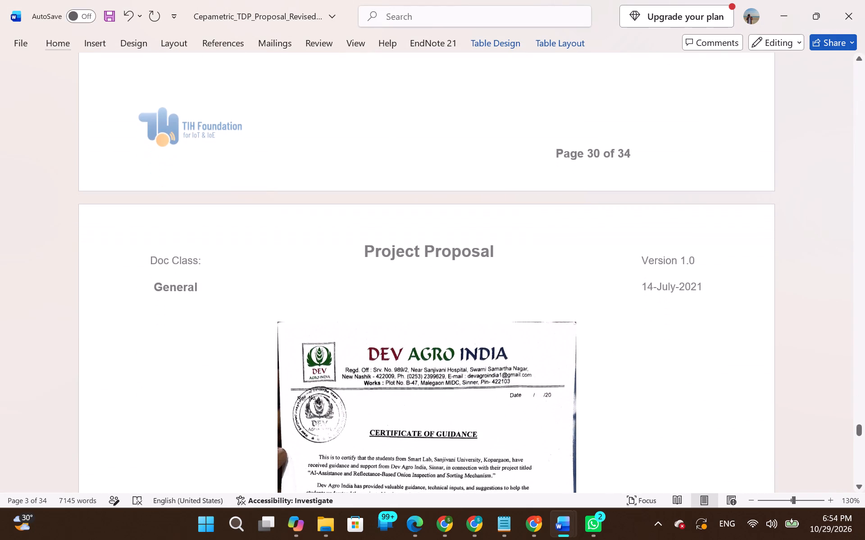
scroll(450, 405, "up", 2, "ctrl")
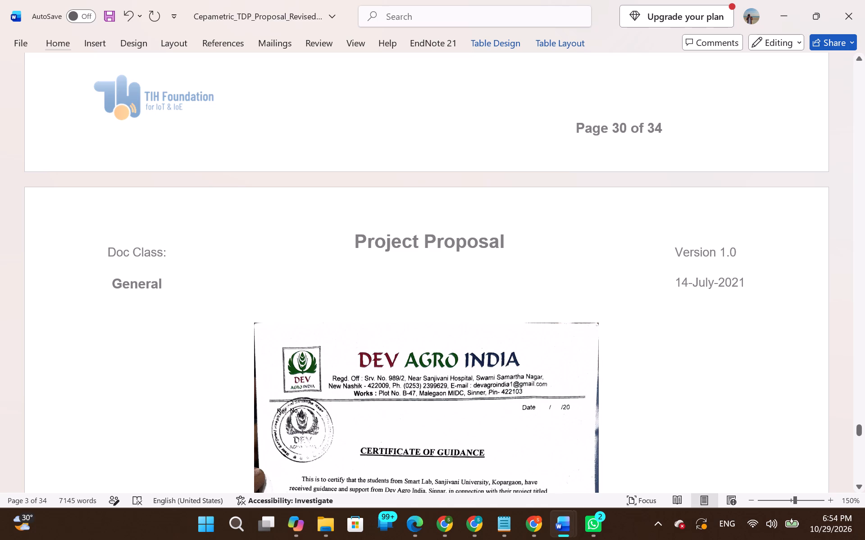
left_click(705, 338)
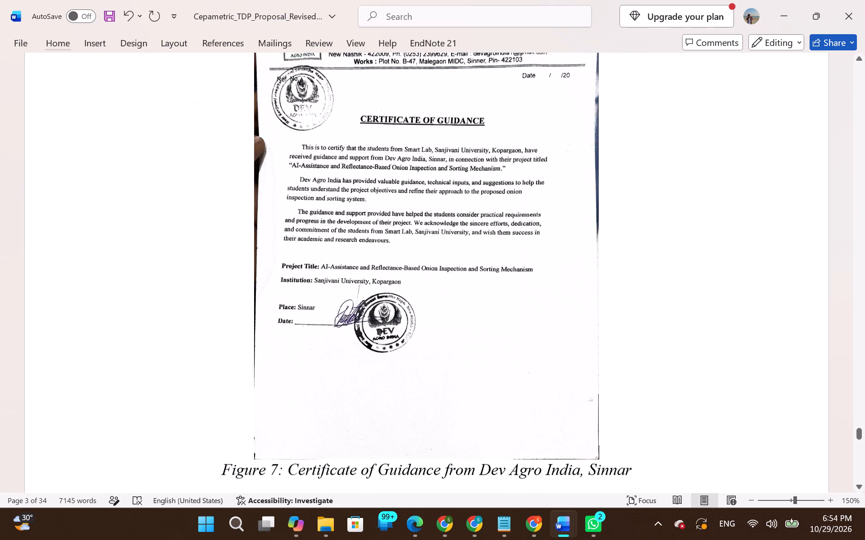
Check the address and contact details on the Dev Agro India certificate letterhead, and return to the collaborator's entry on the cover sheet.
scroll(586, 306, "up", 2)
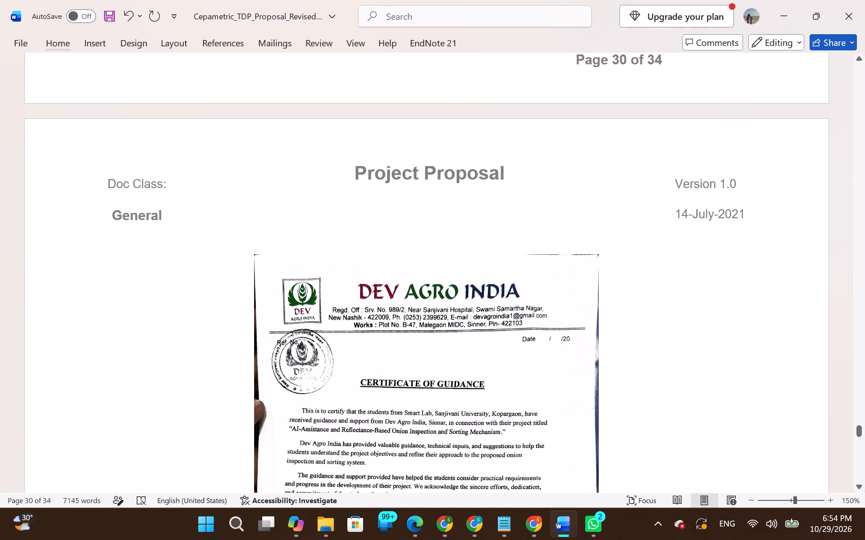
scroll(574, 292, "up", 15)
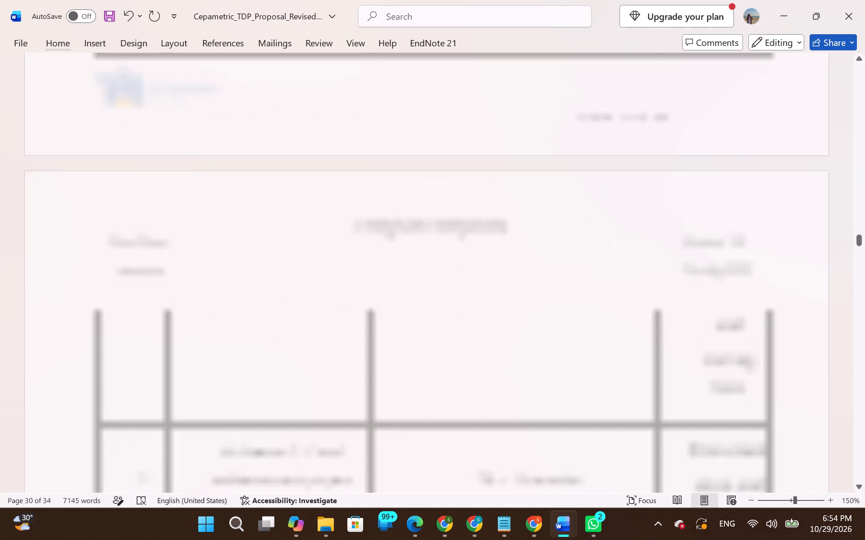
scroll(405, 354, "down", 4)
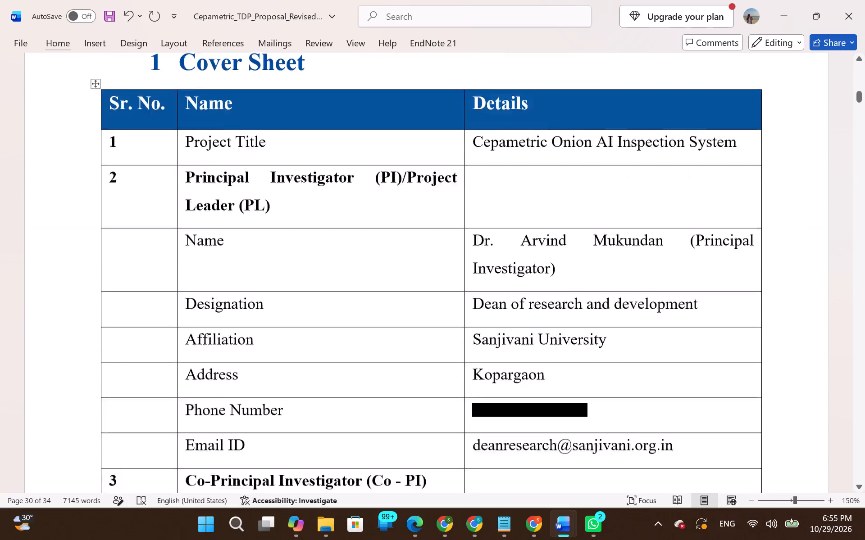
scroll(405, 354, "down", 4)
scroll(405, 354, "up", 1)
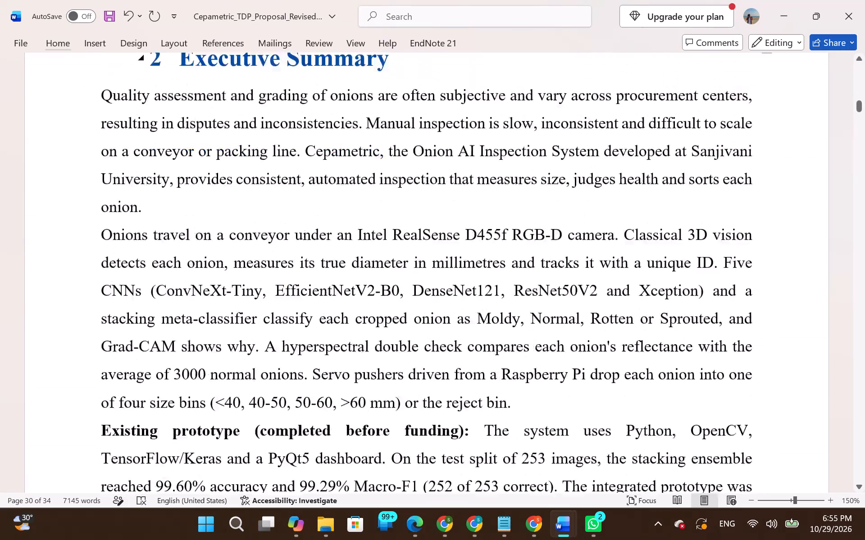
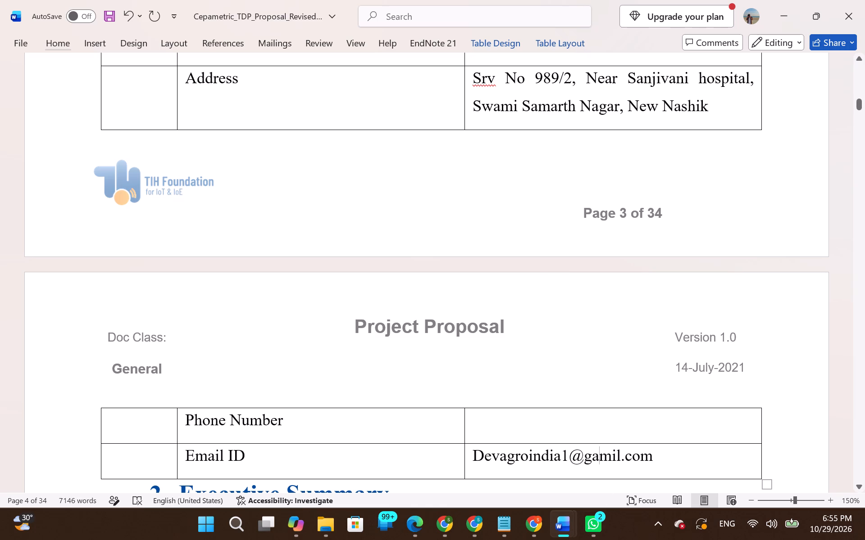
Correct the misspelled domain name in the collaborator's Email ID on the cover sheet so it reads "gmail".
key("Right")
key("BackSpace")
key("BackSpace")
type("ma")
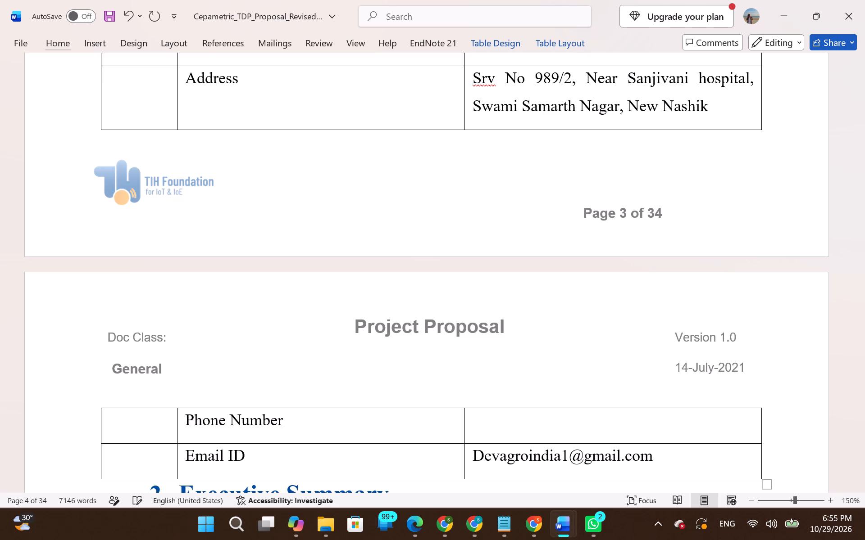
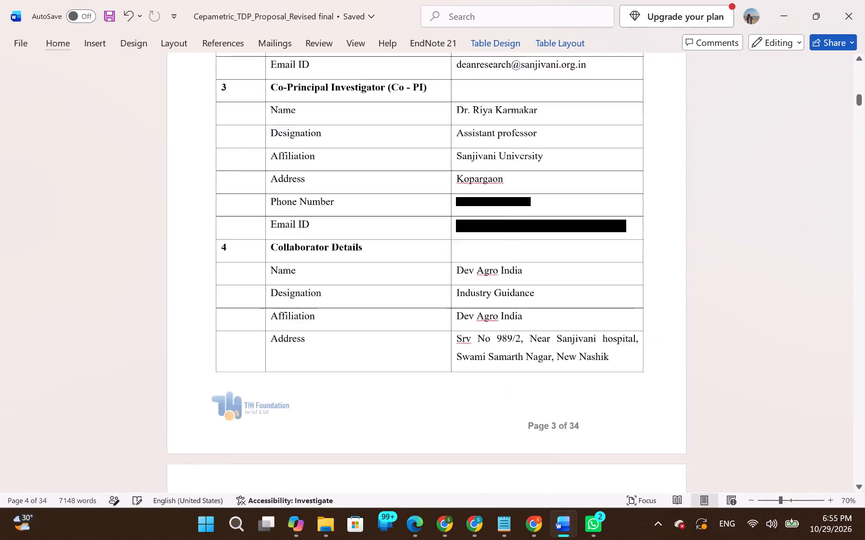
Insert three blank lines before the "Table: Target Customer Segments and Operational Requirements" caption to push it and its table onto the next page.
scroll(573, 369, "down", 2, "ctrl")
scroll(573, 369, "down", 3)
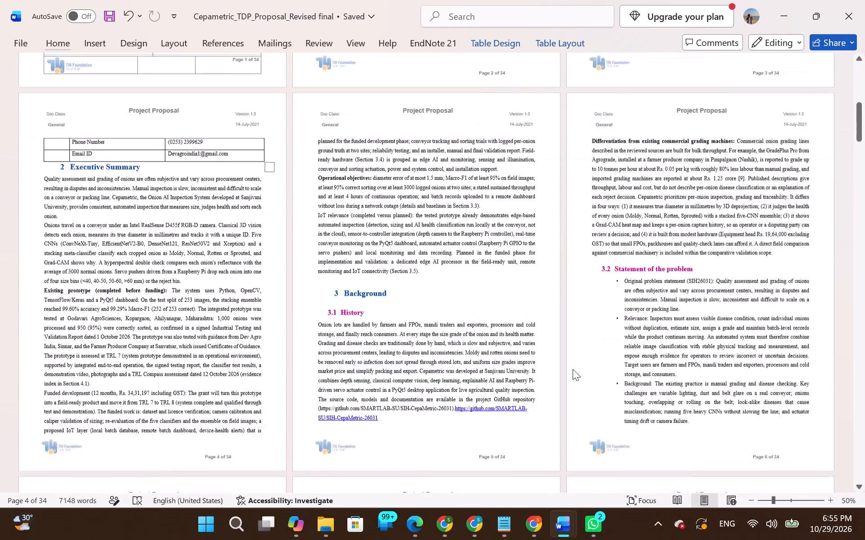
scroll(573, 369, "down", 6)
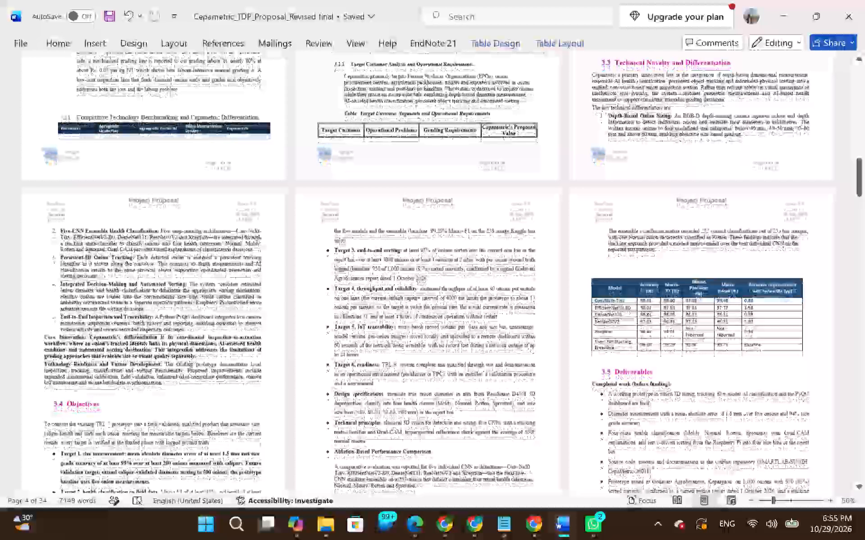
scroll(430, 177, "up", 1)
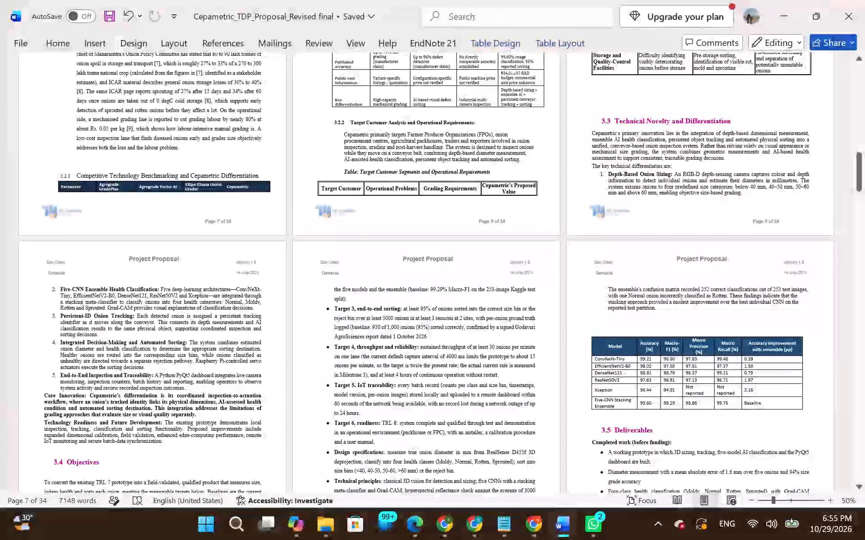
left_click(341, 170)
key("Return")
key("Return")
key("Return")
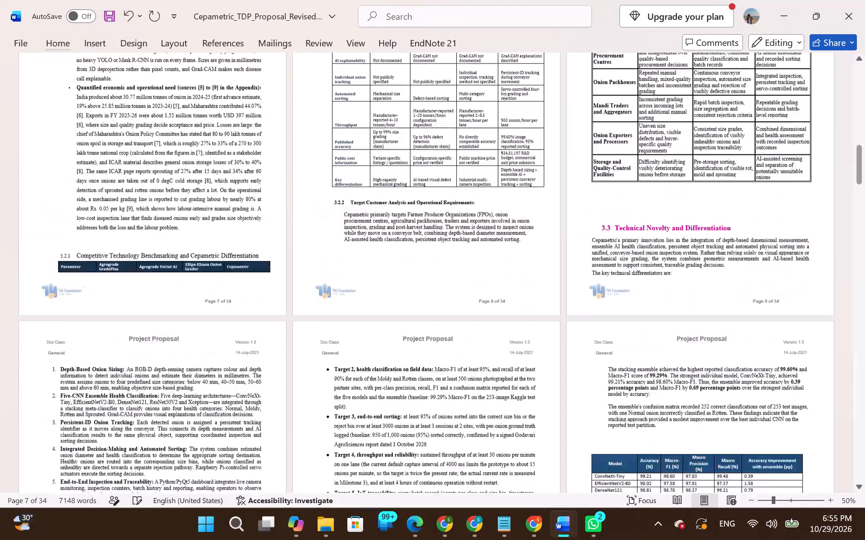
Insert five blank lines above the 3.2.1 Competitive Technology Benchmarking heading to push it onto the next page with its table.
scroll(611, 296, "down", 1)
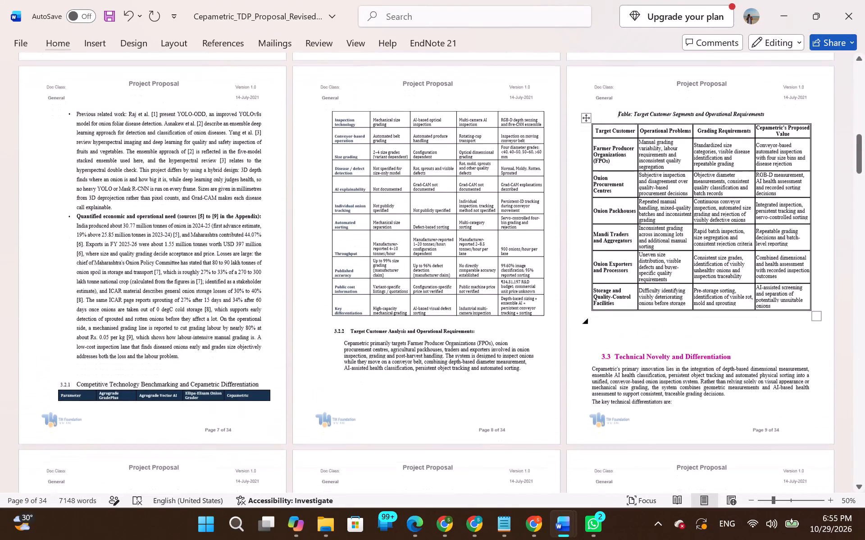
scroll(611, 296, "down", 1)
scroll(611, 296, "up", 1)
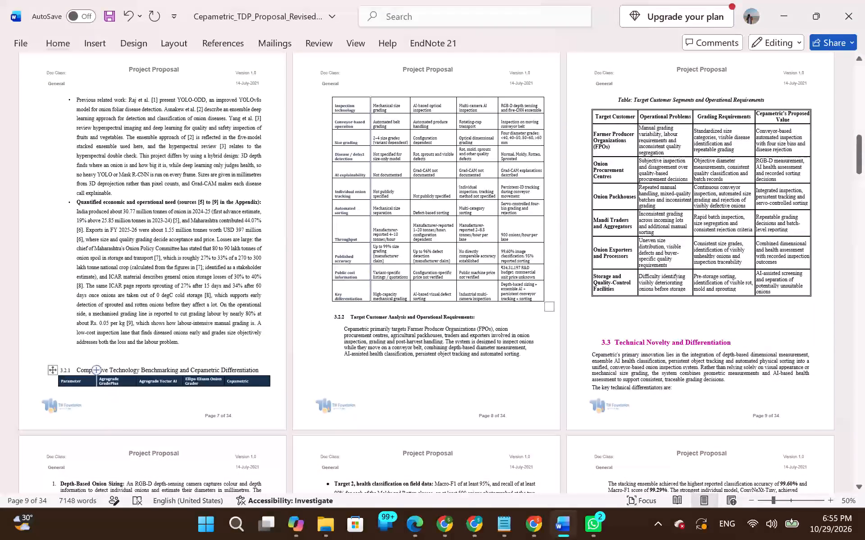
left_click(71, 360)
key("Return")
key("Return")
key("Return")
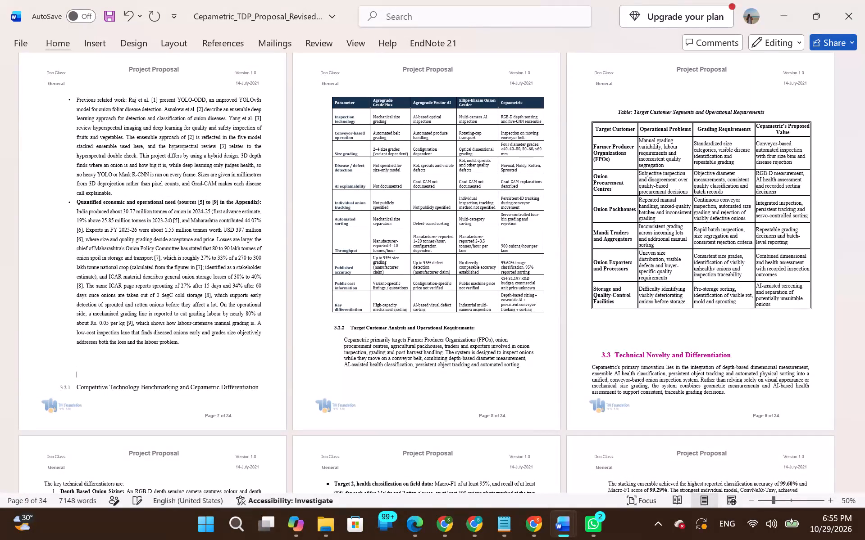
key("Return")
key("Return")
Remove the duplicate parenthesised GitHub URL from the end of section 3.1 History and put a hyphen before the remaining repository link.
scroll(91, 359, "up", 1)
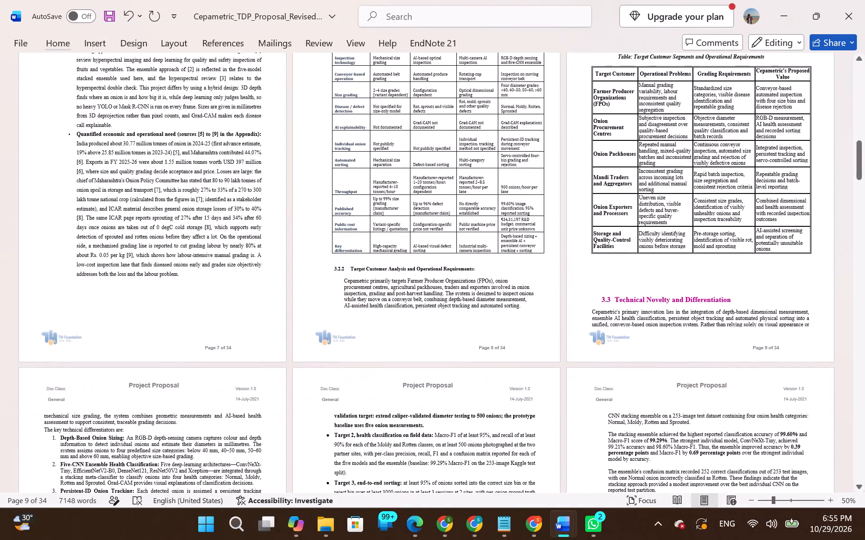
scroll(91, 359, "up", 3)
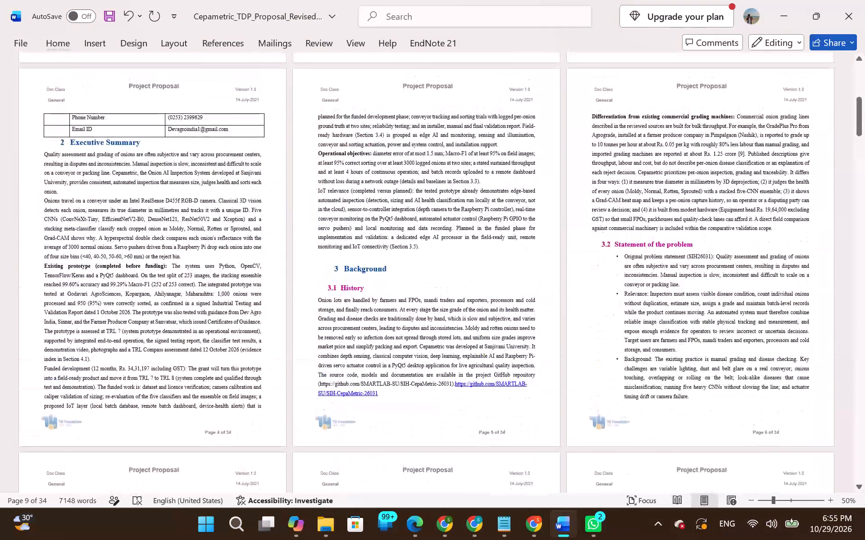
scroll(91, 359, "up", 1)
left_click_drag(452, 429, 323, 427)
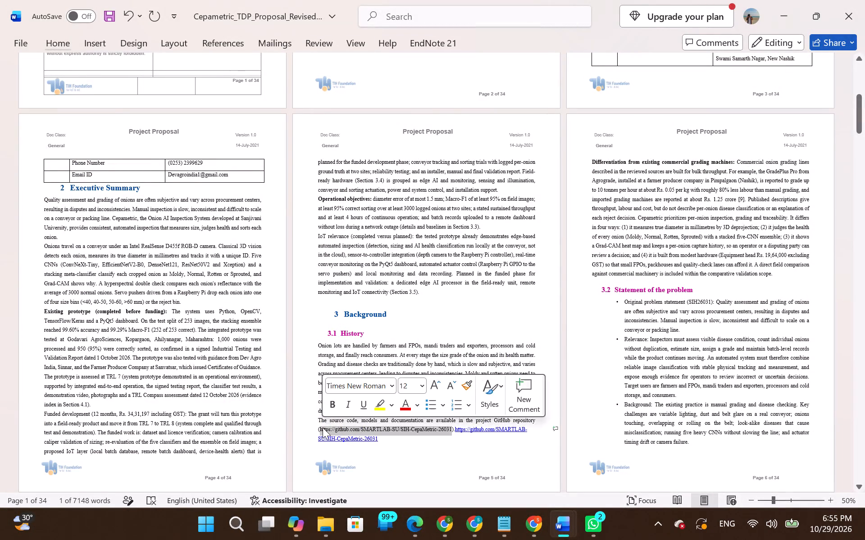
key("BackSpace")
key("BackSpace")
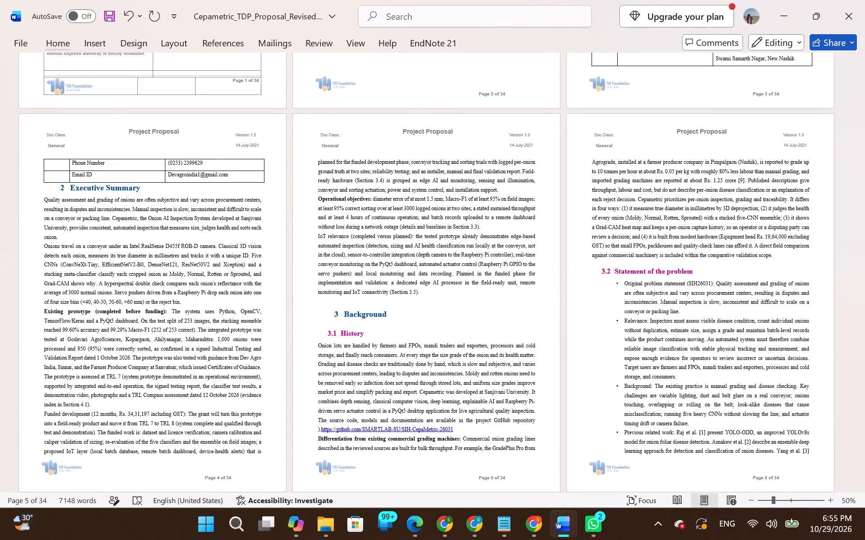
key("Right")
key("BackSpace")
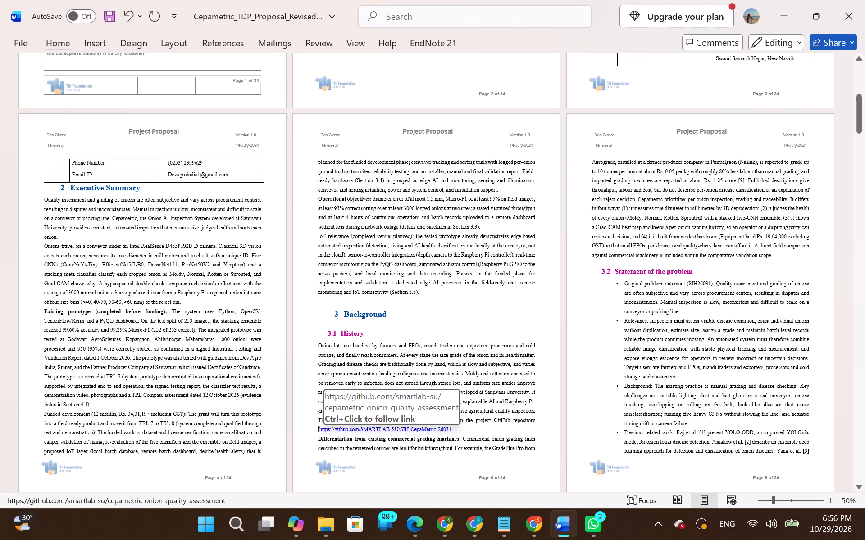
key("minus")
left_click(309, 453)
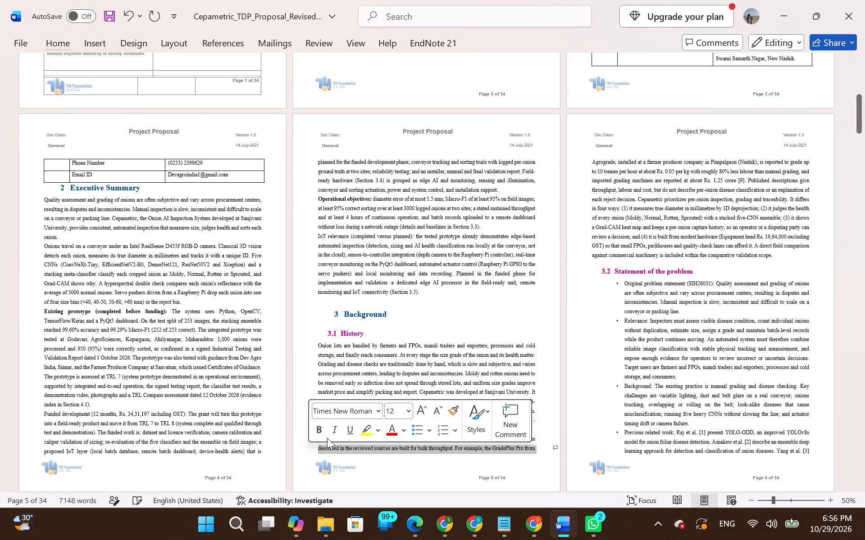
left_click(282, 445)
Review the page layout, tables and figures of the whole proposal from the cover sheet through to the final appendix page.
scroll(312, 431, "up", 2, "ctrl")
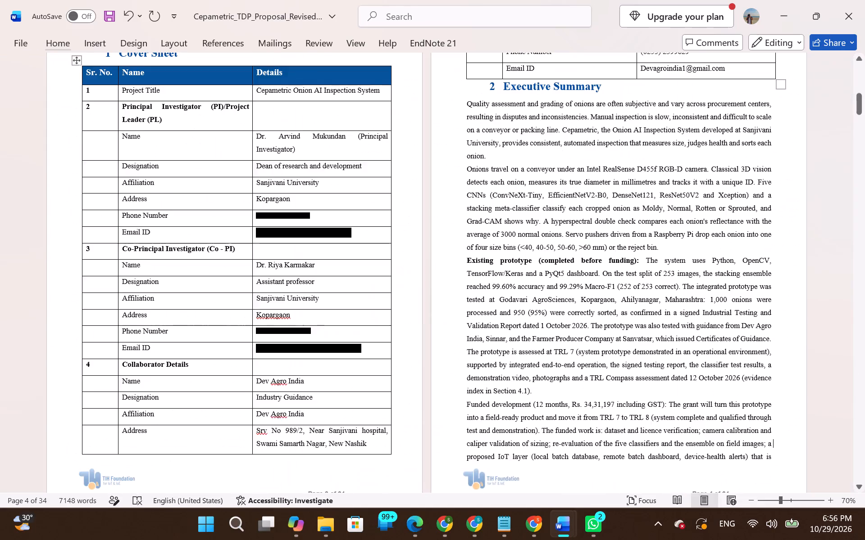
scroll(312, 431, "down", 5, "ctrl")
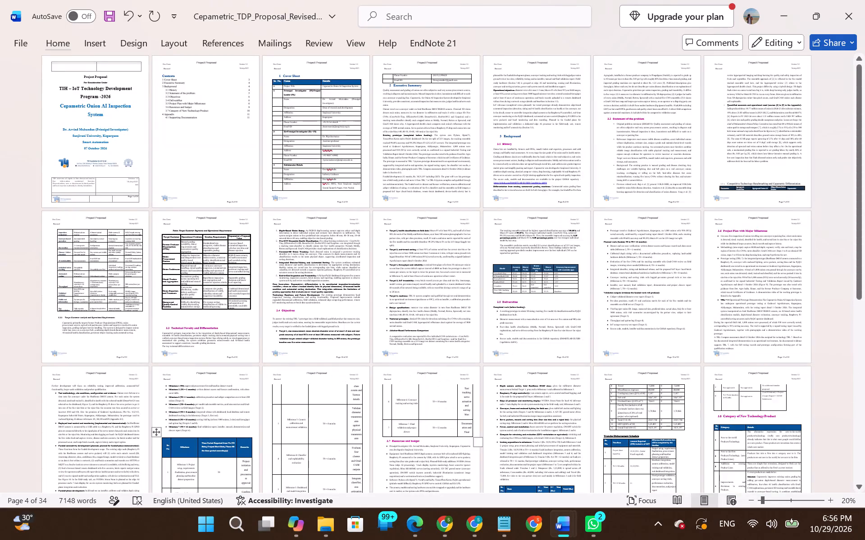
scroll(349, 441, "down", 1)
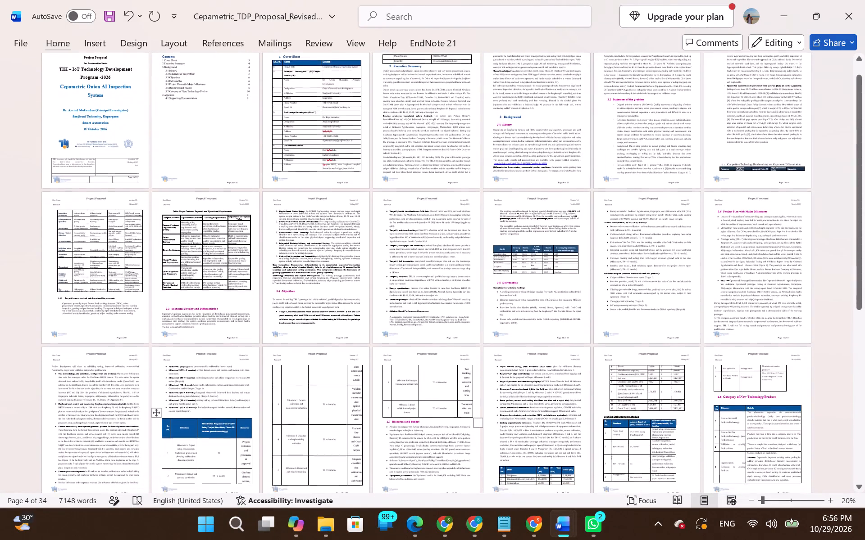
scroll(349, 441, "down", 1)
scroll(349, 441, "up", 5, "ctrl")
scroll(351, 371, "down", 5)
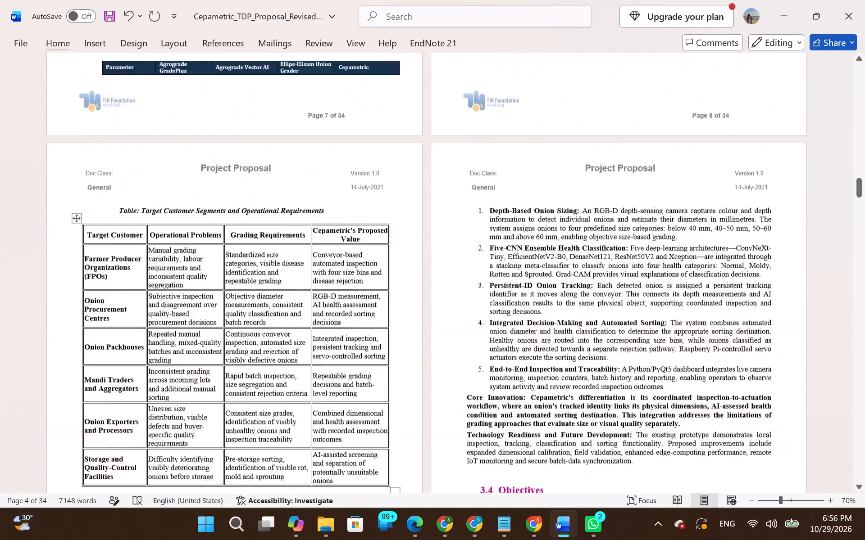
scroll(351, 371, "down", 4)
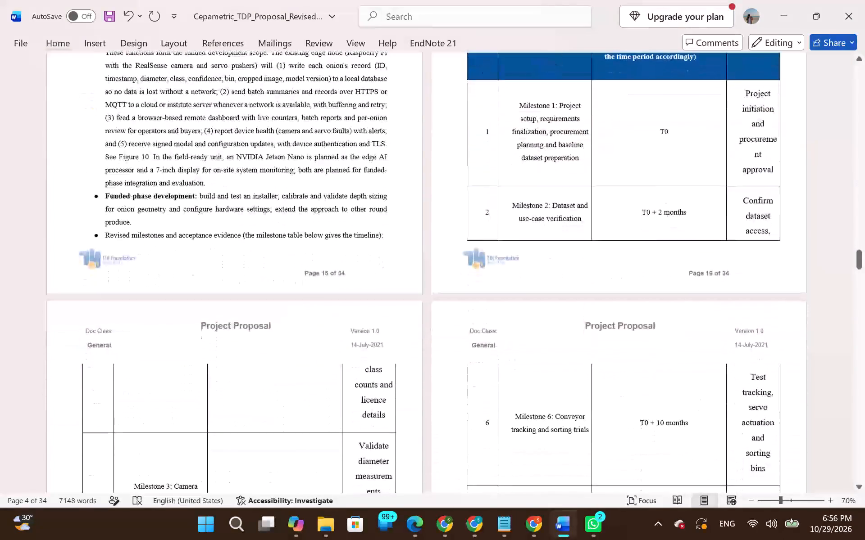
scroll(351, 371, "down", 2)
left_click(182, 346)
left_click(147, 316)
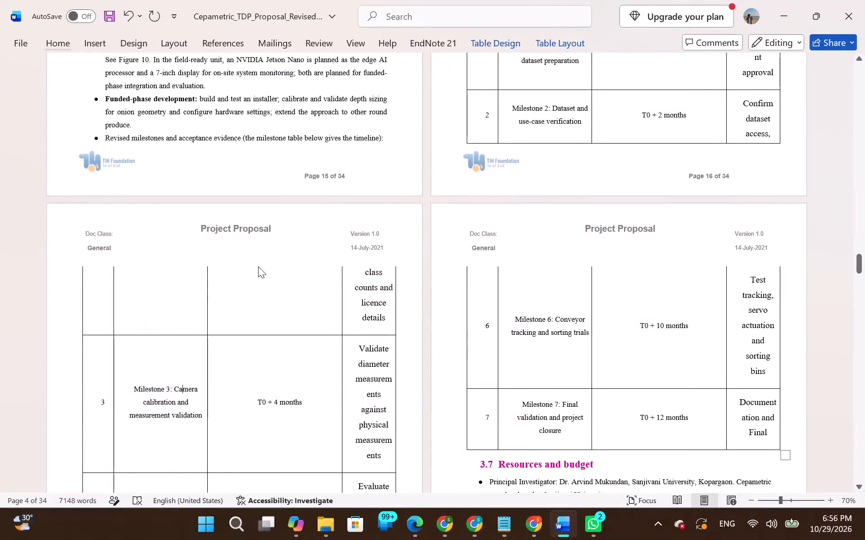
scroll(322, 268, "down", 3, "ctrl")
scroll(322, 268, "down", 5)
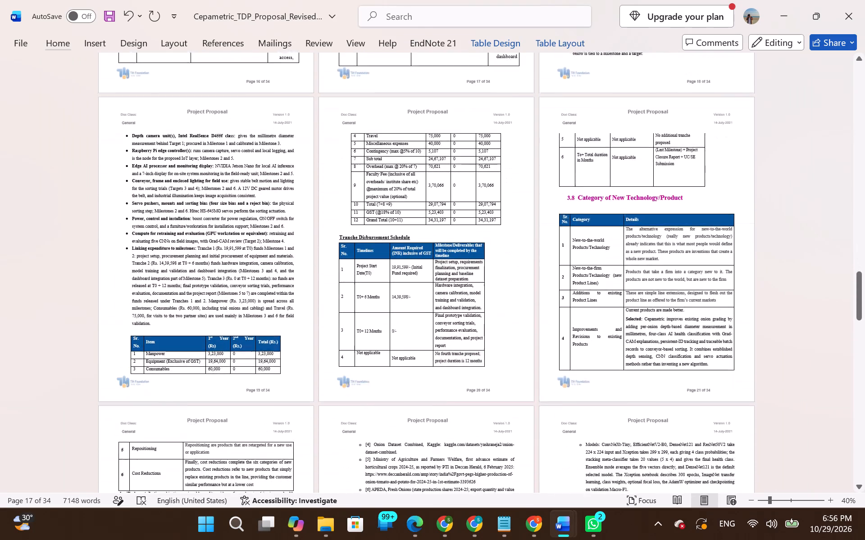
scroll(322, 268, "down", 3)
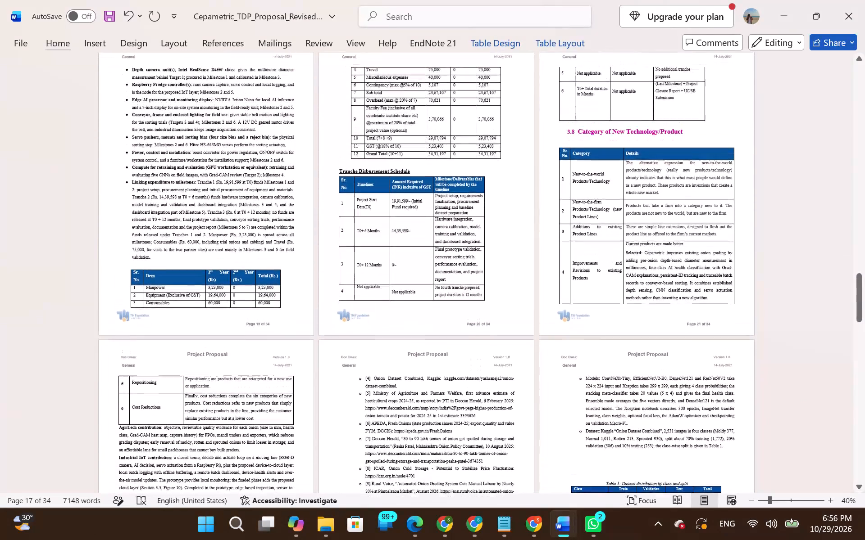
scroll(322, 268, "down", 7)
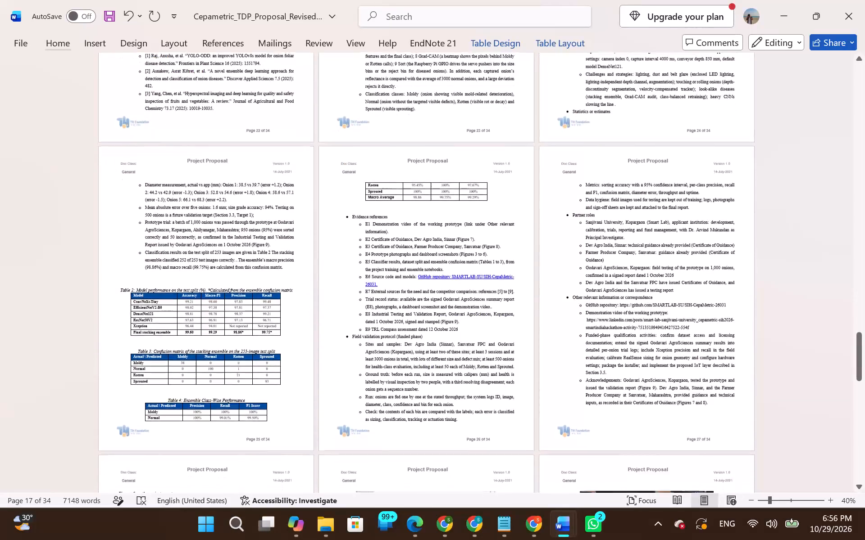
scroll(322, 268, "down", 4)
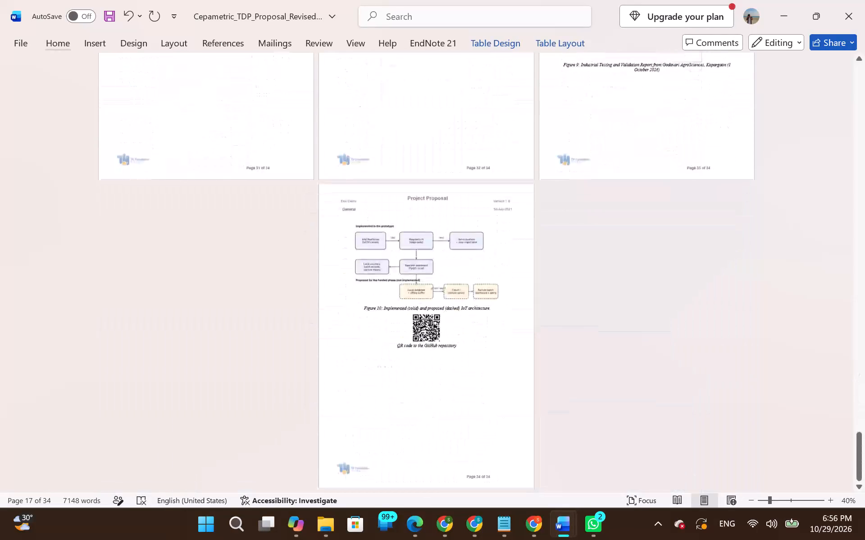
scroll(322, 268, "down", 1)
Save the revised proposal document and return to its first page.
key("ctrl+s")
scroll(720, 251, "up", 9)
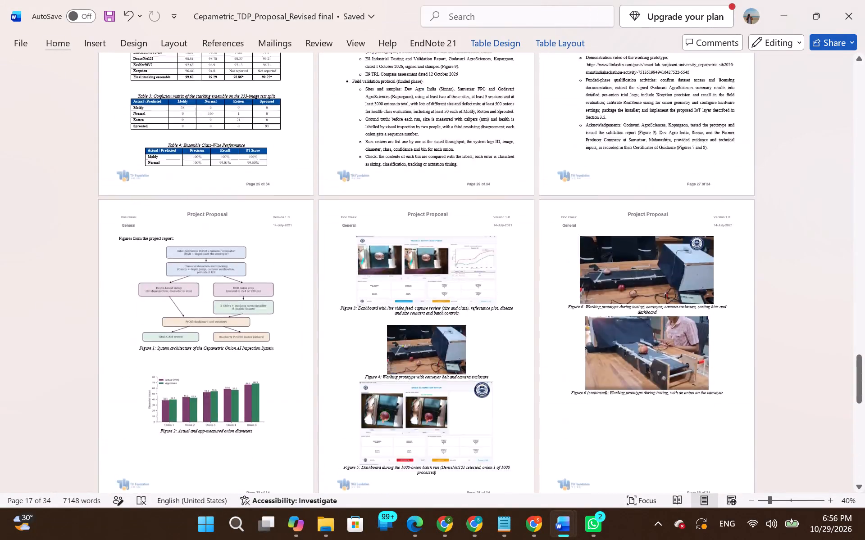
scroll(720, 251, "up", 15)
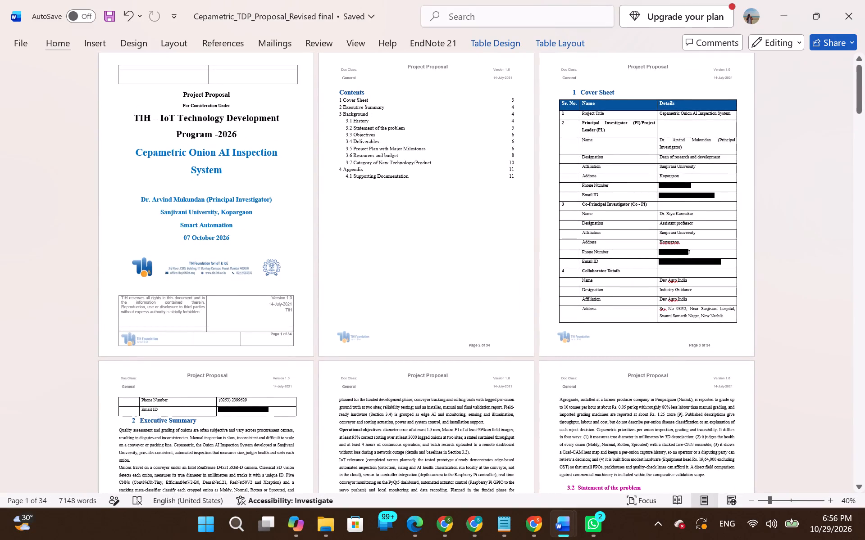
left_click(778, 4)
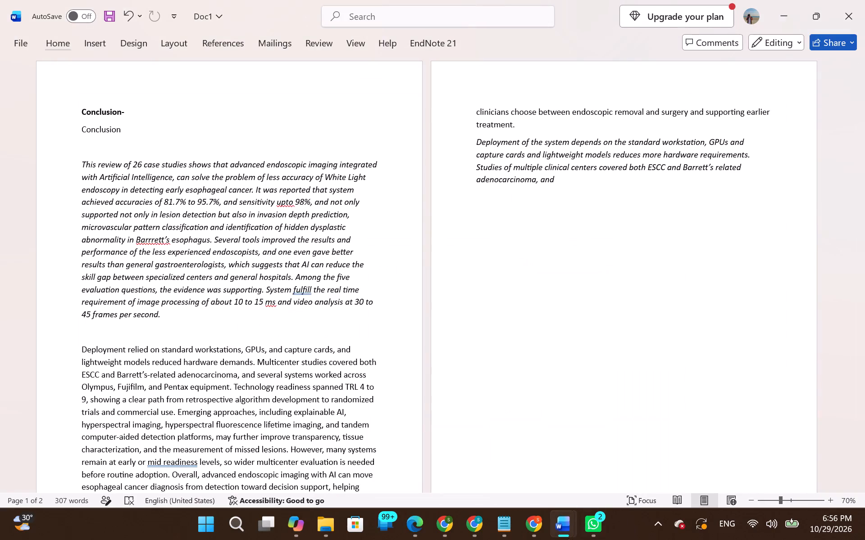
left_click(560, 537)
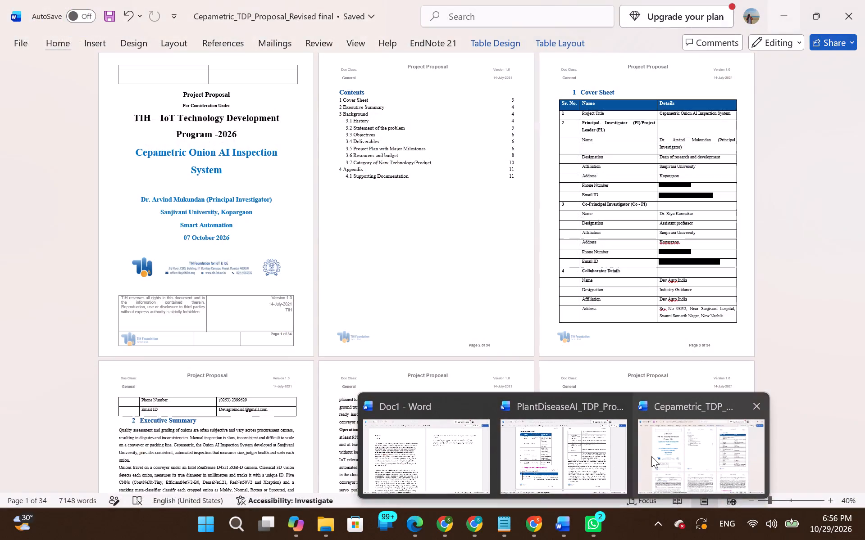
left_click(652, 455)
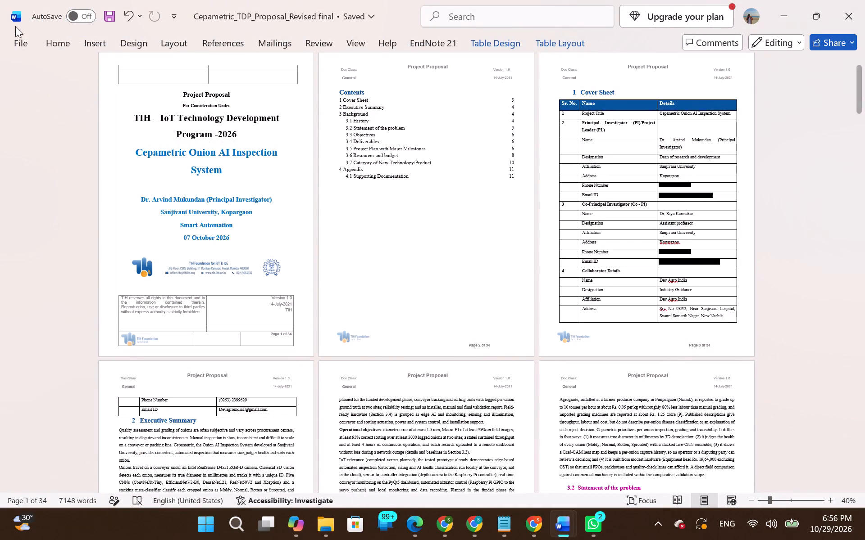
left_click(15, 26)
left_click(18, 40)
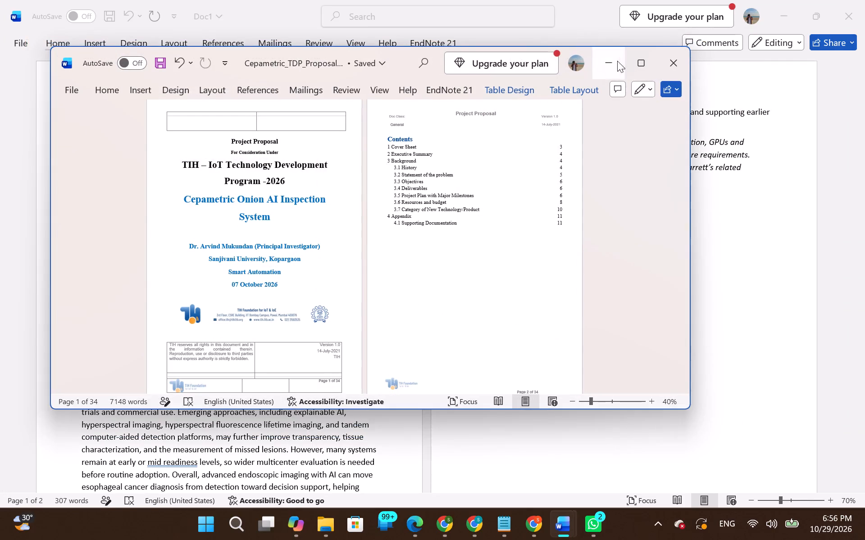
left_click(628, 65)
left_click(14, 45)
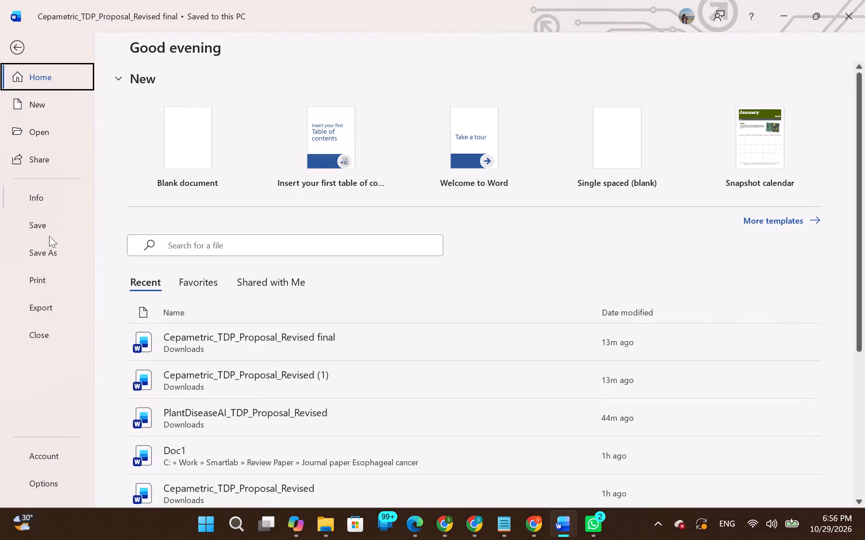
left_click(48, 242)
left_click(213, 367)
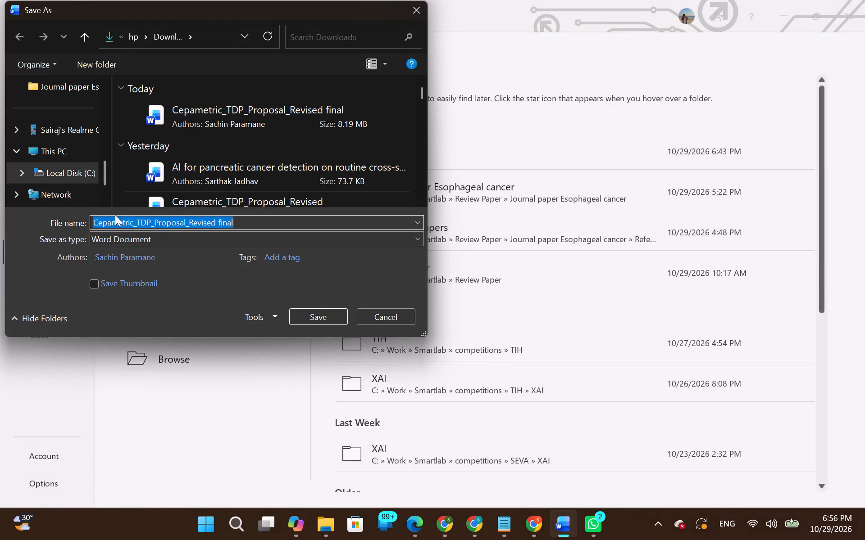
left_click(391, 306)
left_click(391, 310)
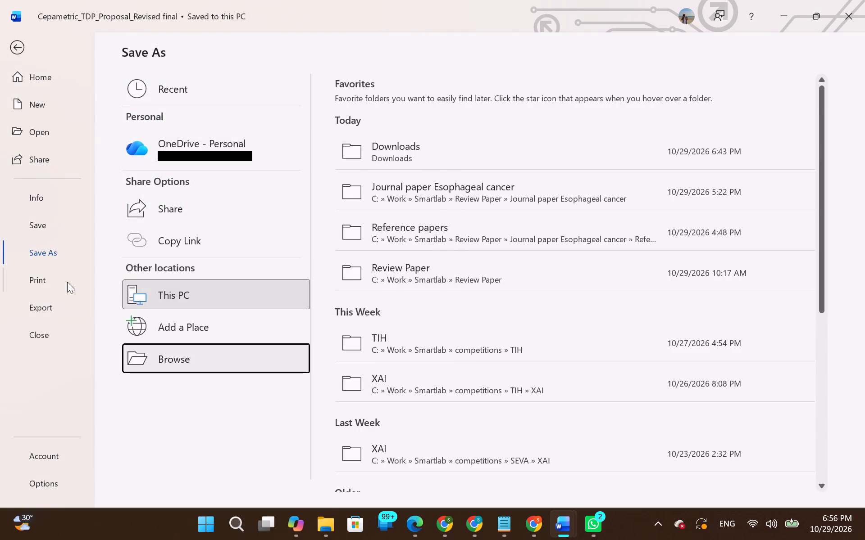
Export the proposal as a PDF named "Cepametric_TDP_Proposal_Revised final" in Downloads, with standard optimisation and opening after publishing.
left_click(75, 310)
left_click(392, 189)
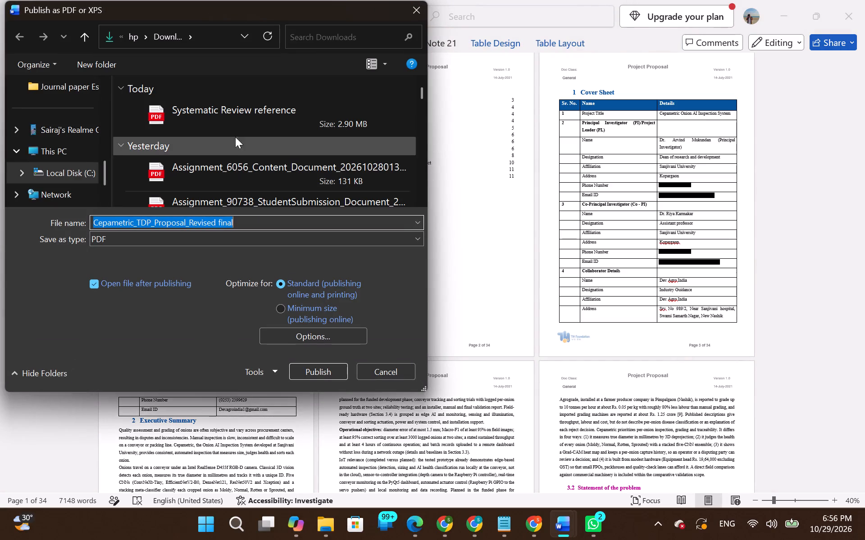